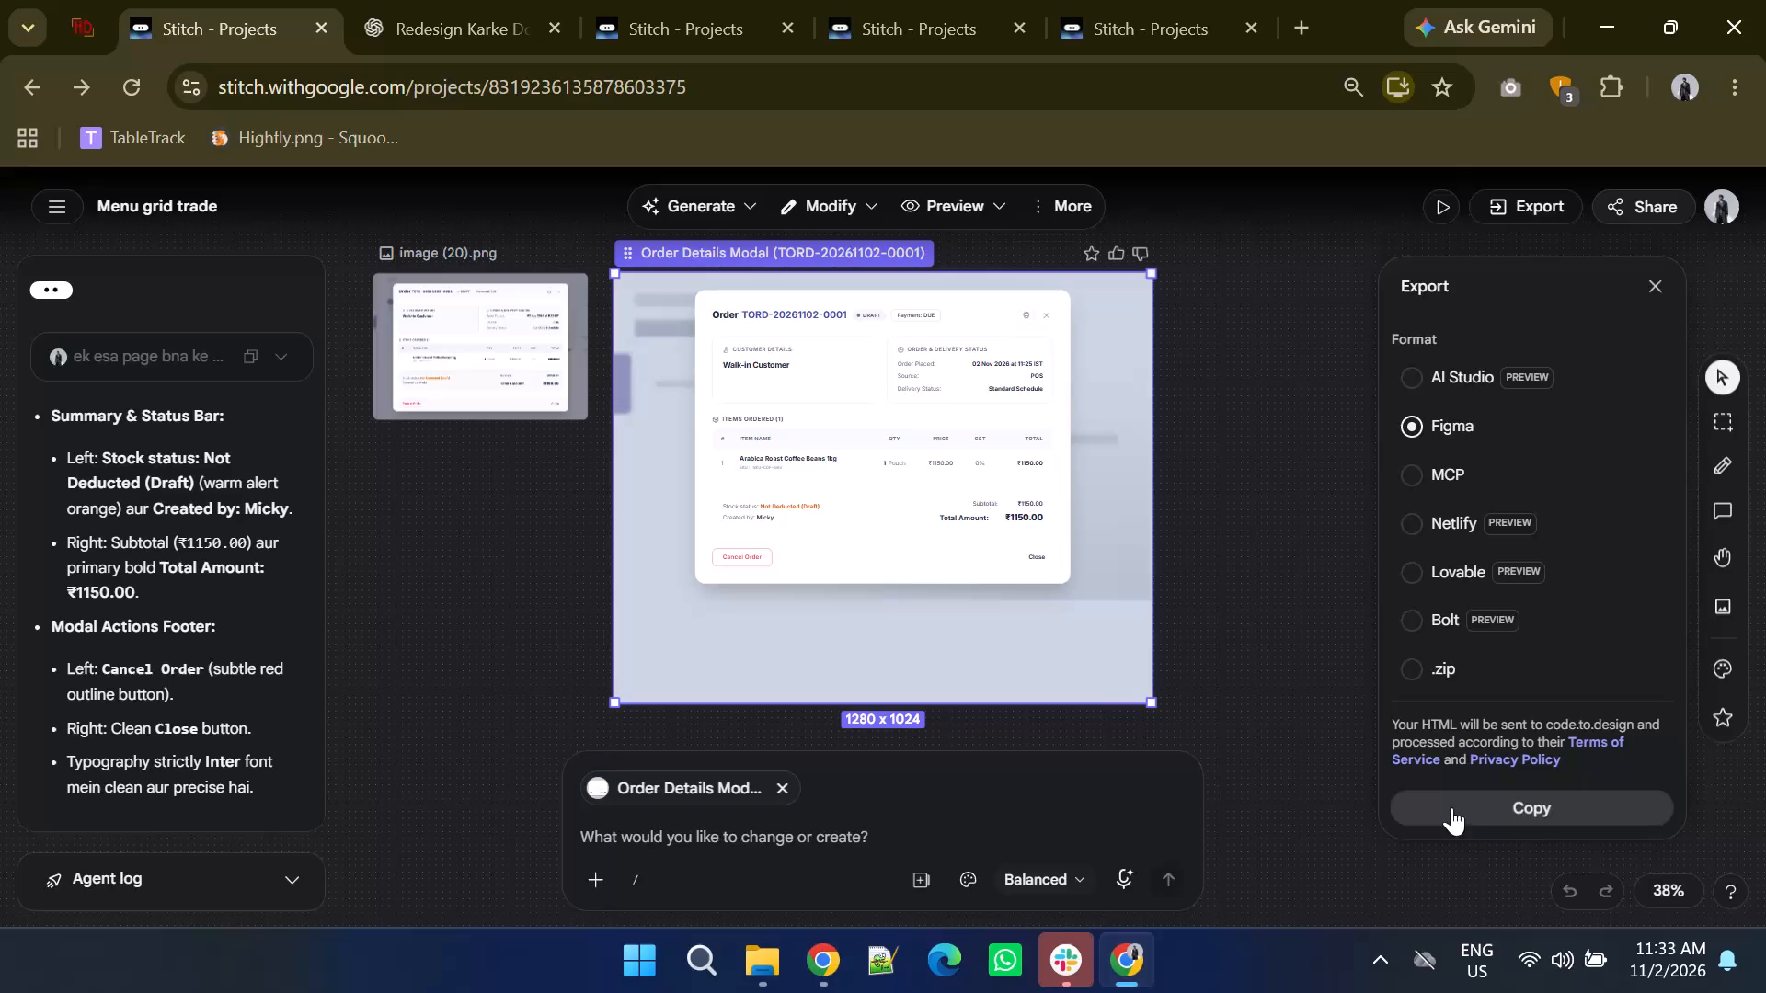
# Copy the Order Details Modal design to the clipboard in Figma export format.
pyautogui.click(1451, 807)
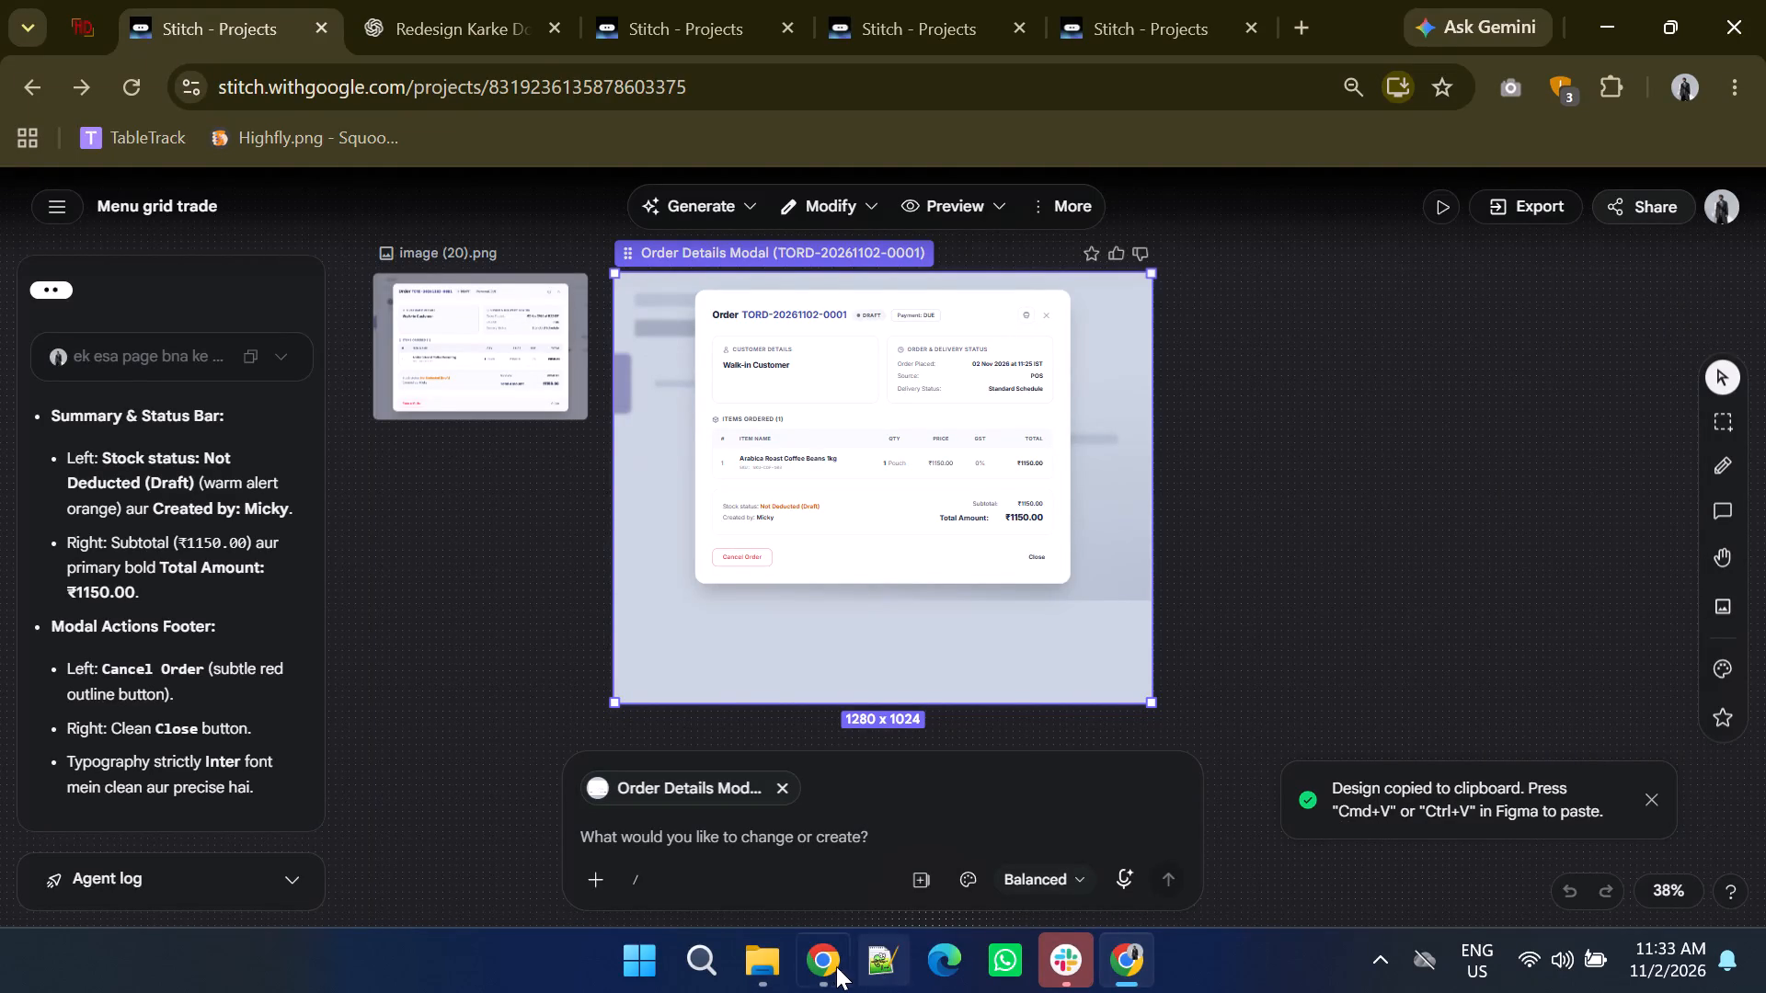
# Switch to the Menu Grid Trade file in Figma and open its New screens page.
pyautogui.click(830, 966)
pyautogui.keyDown('ctrl'); pyautogui.scroll(-9, 915, 623); pyautogui.keyUp('ctrl')
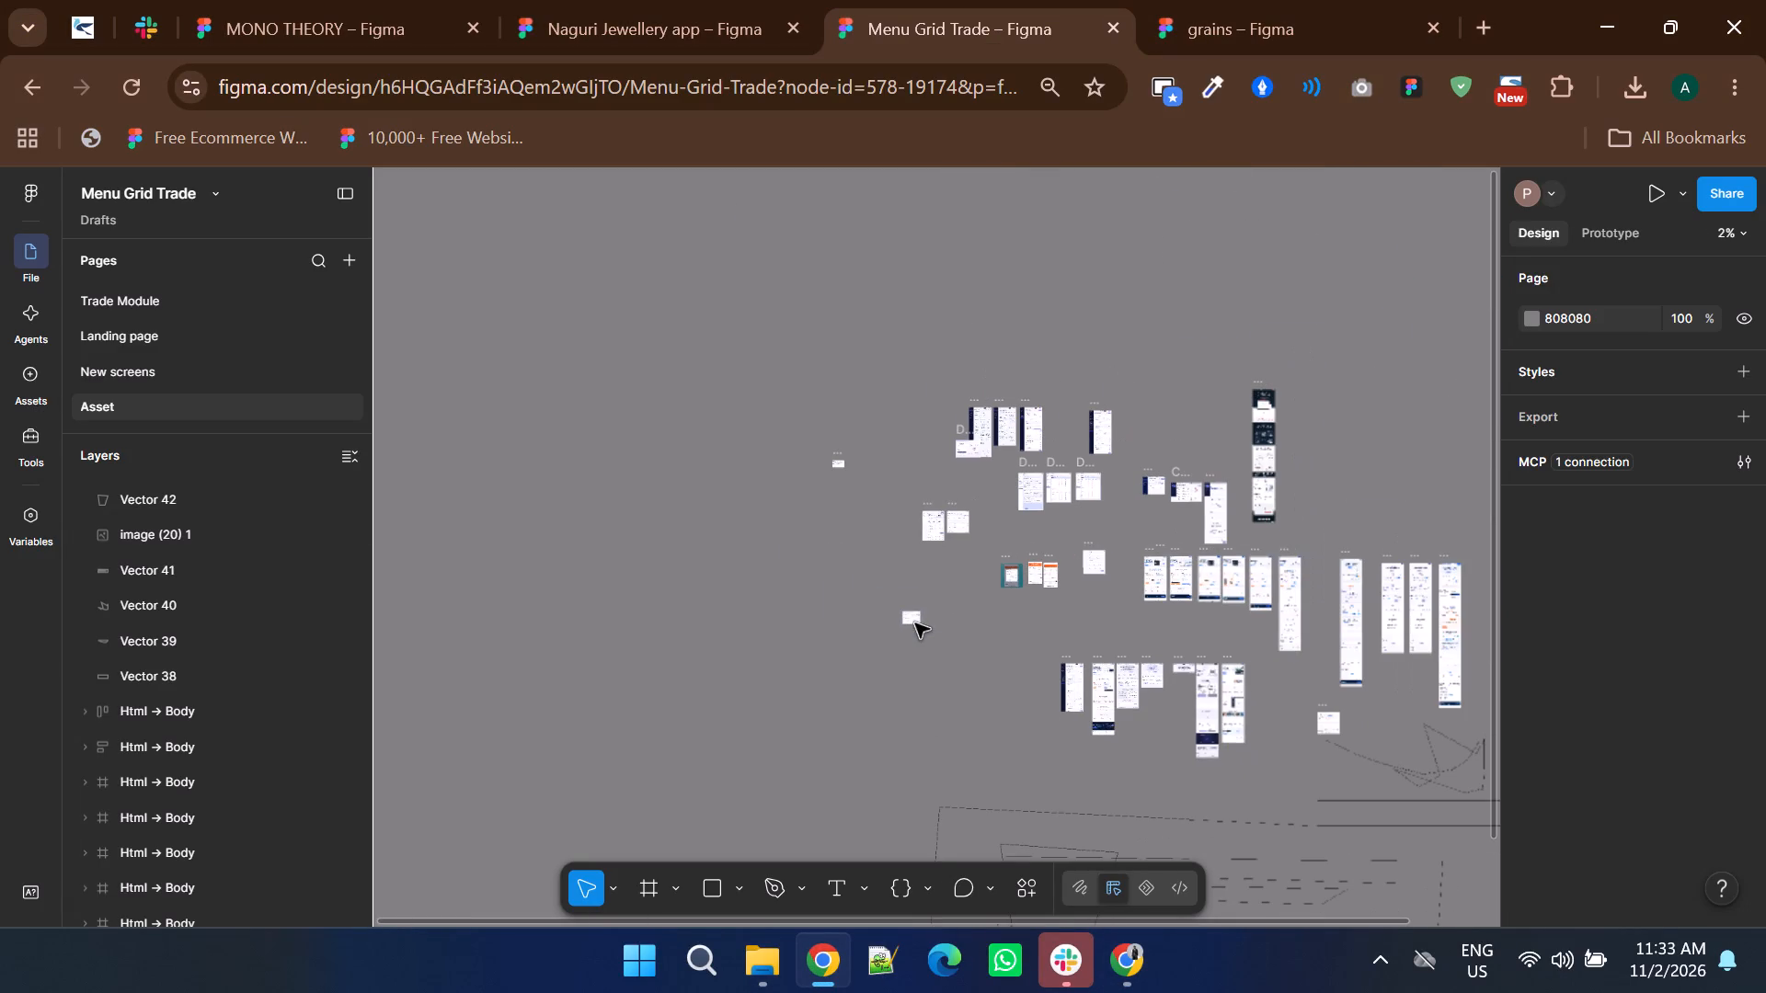
pyautogui.keyDown('ctrl'); pyautogui.scroll(-2, 915, 623); pyautogui.keyUp('ctrl')
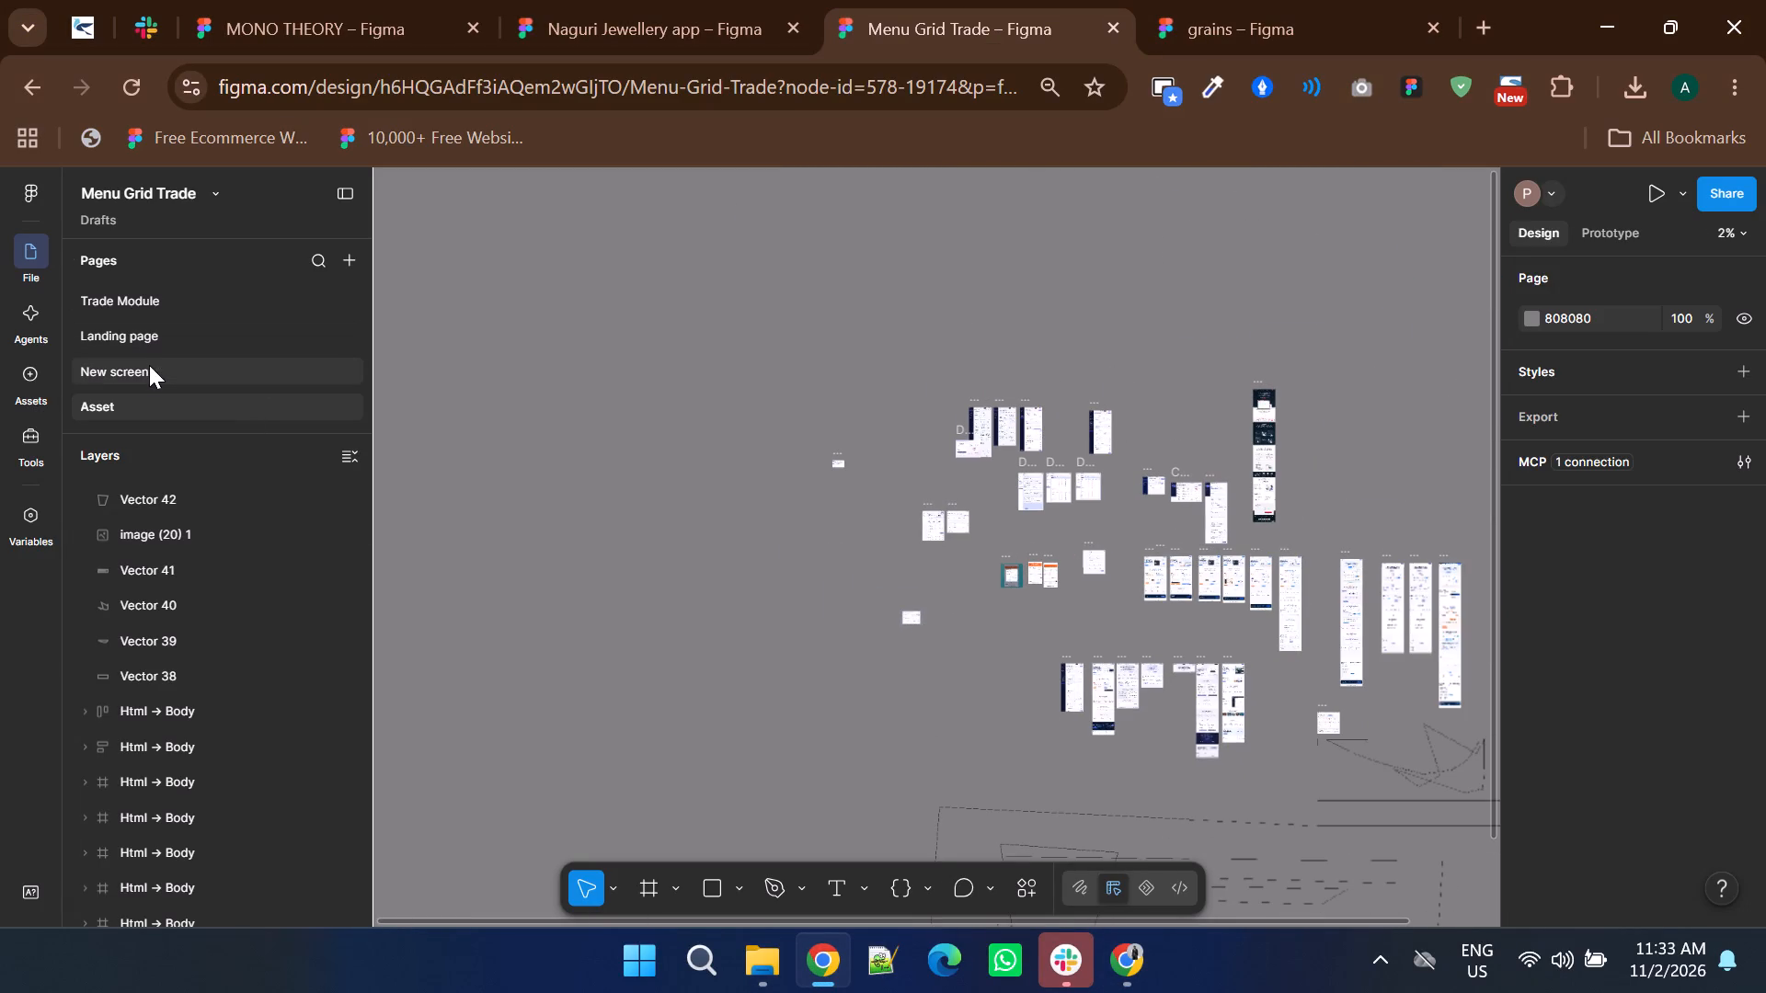
pyautogui.click(149, 365)
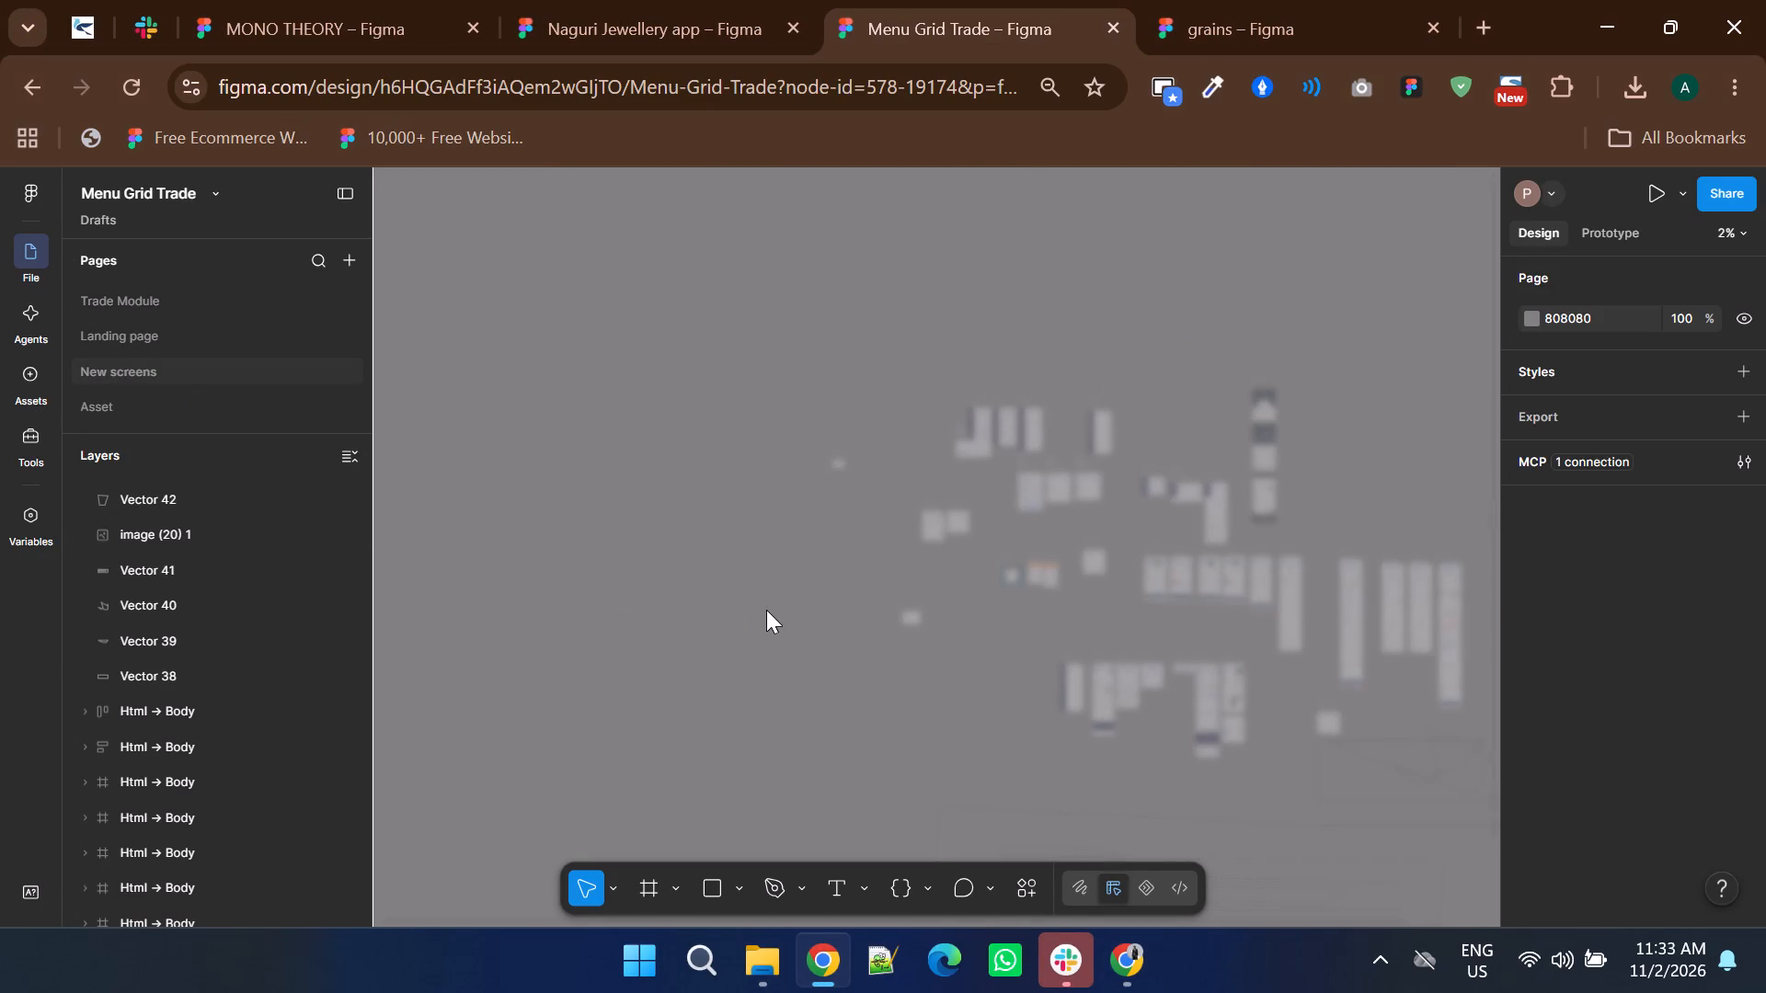
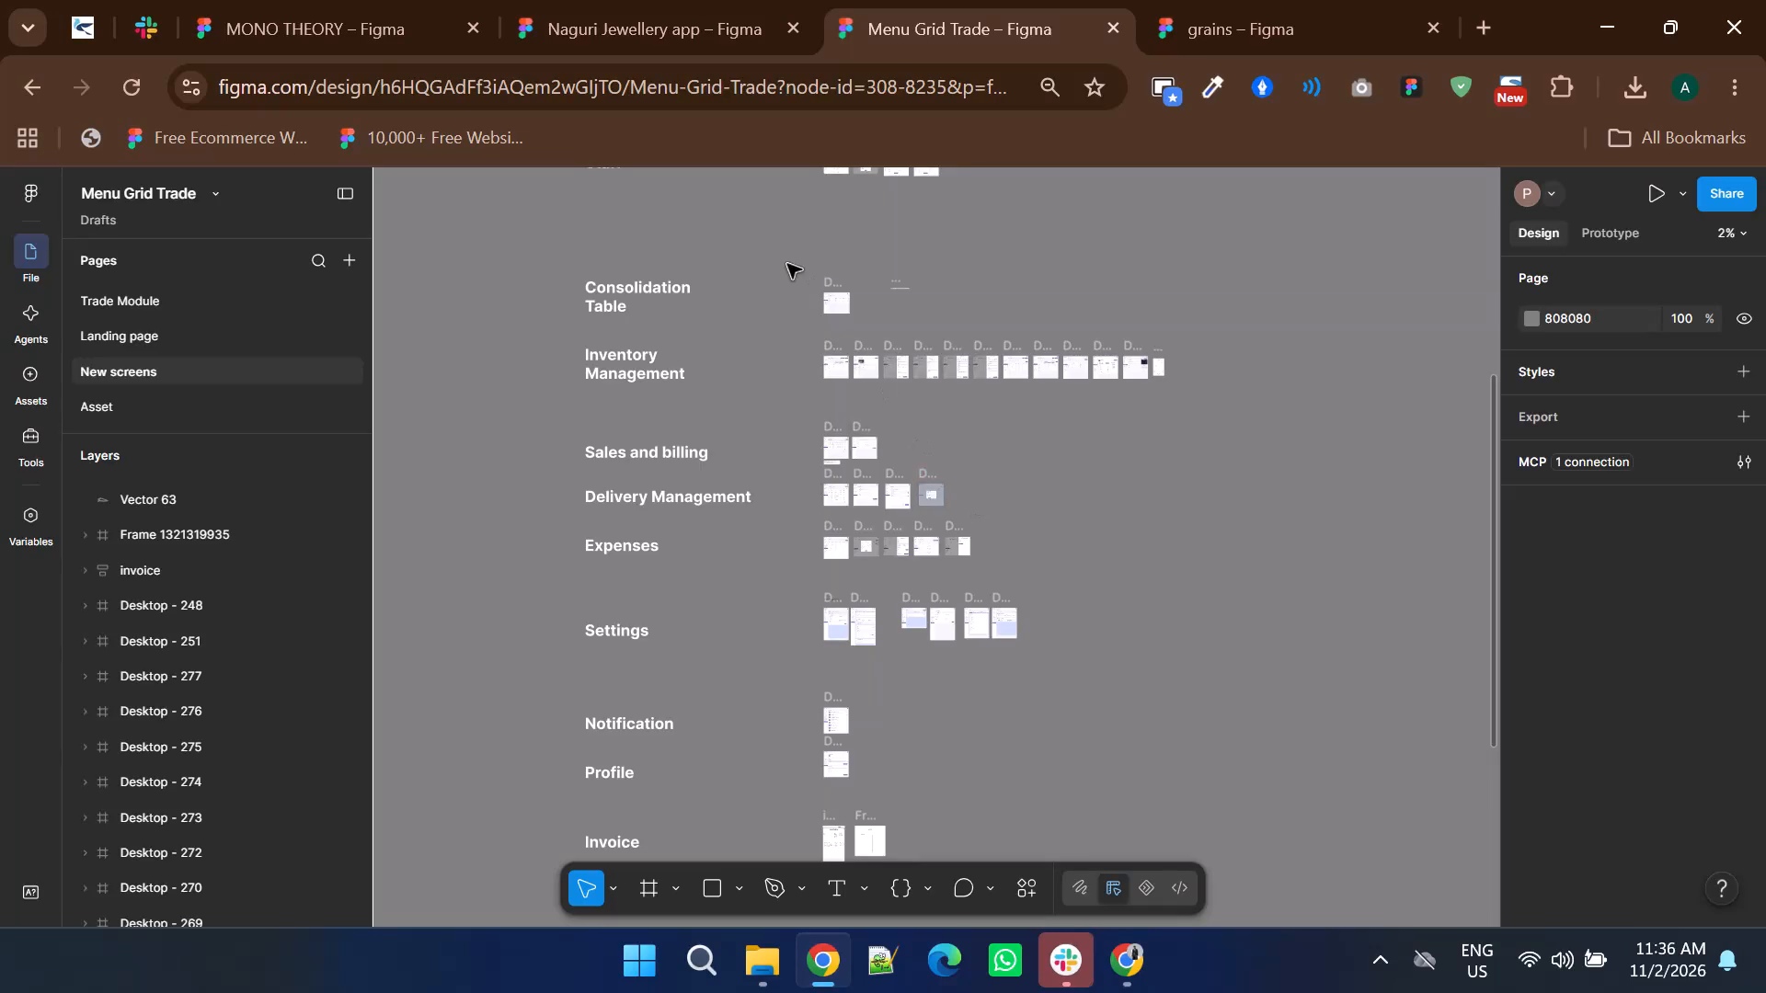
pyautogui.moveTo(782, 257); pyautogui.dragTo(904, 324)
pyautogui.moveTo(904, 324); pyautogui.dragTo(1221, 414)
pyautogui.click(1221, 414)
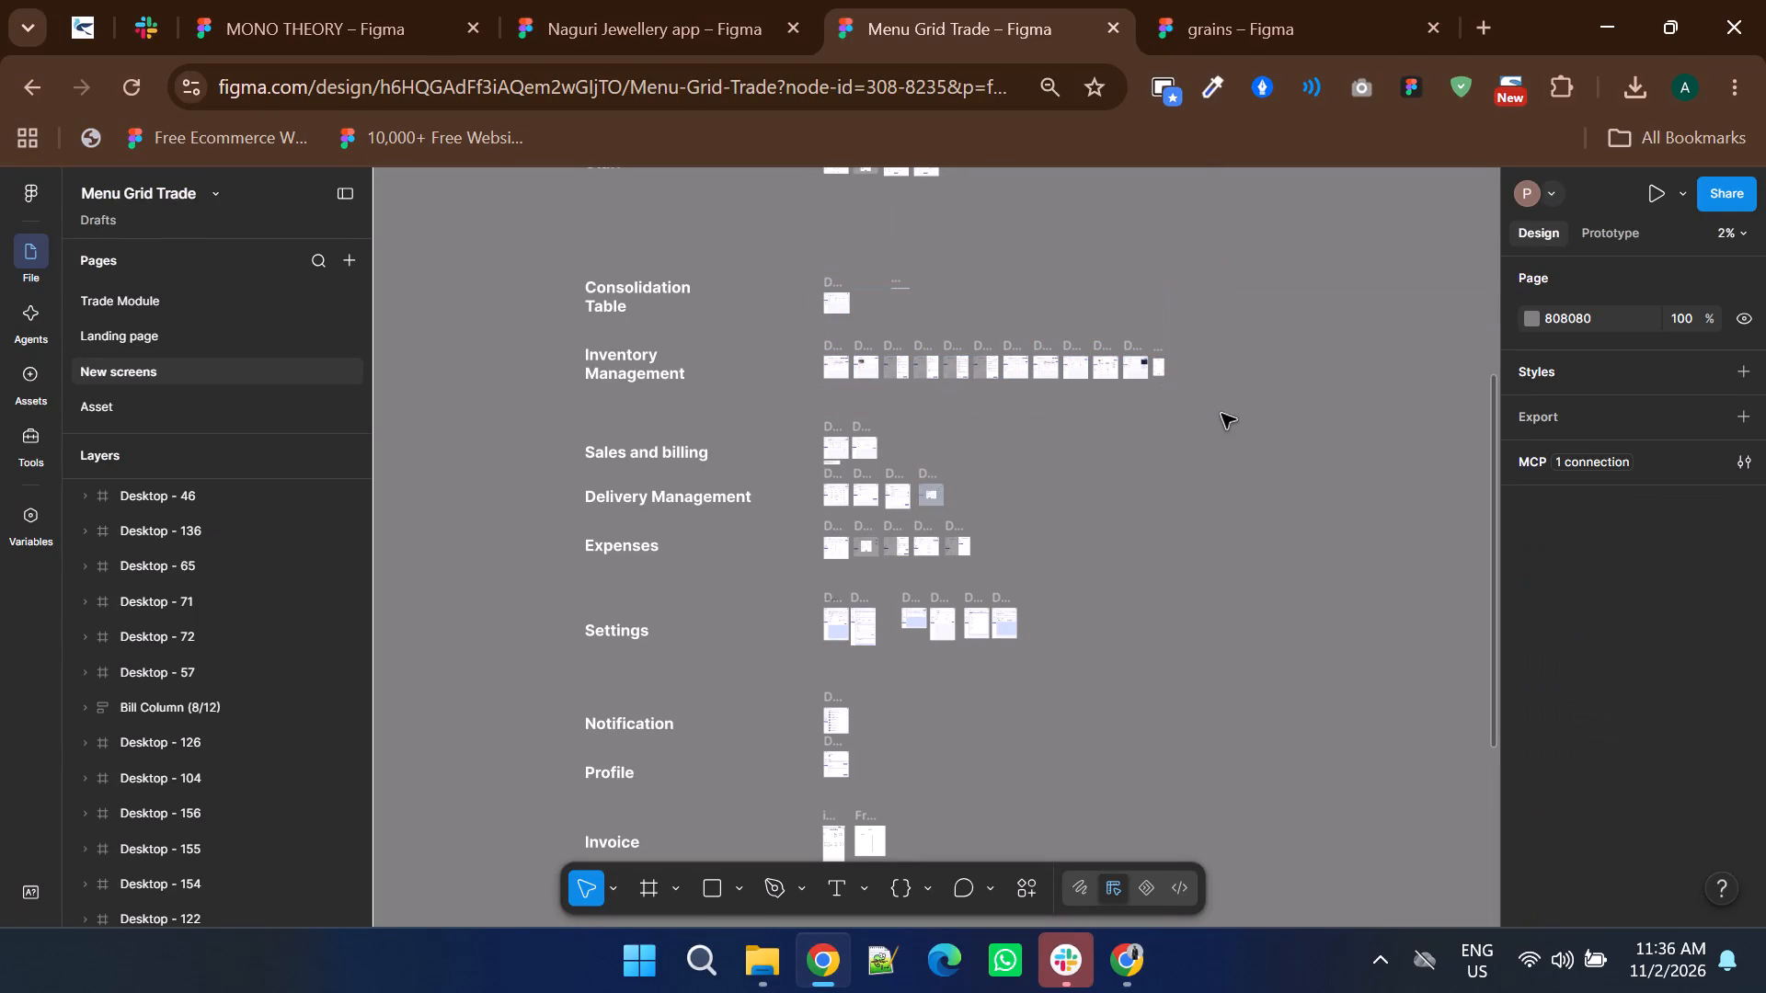
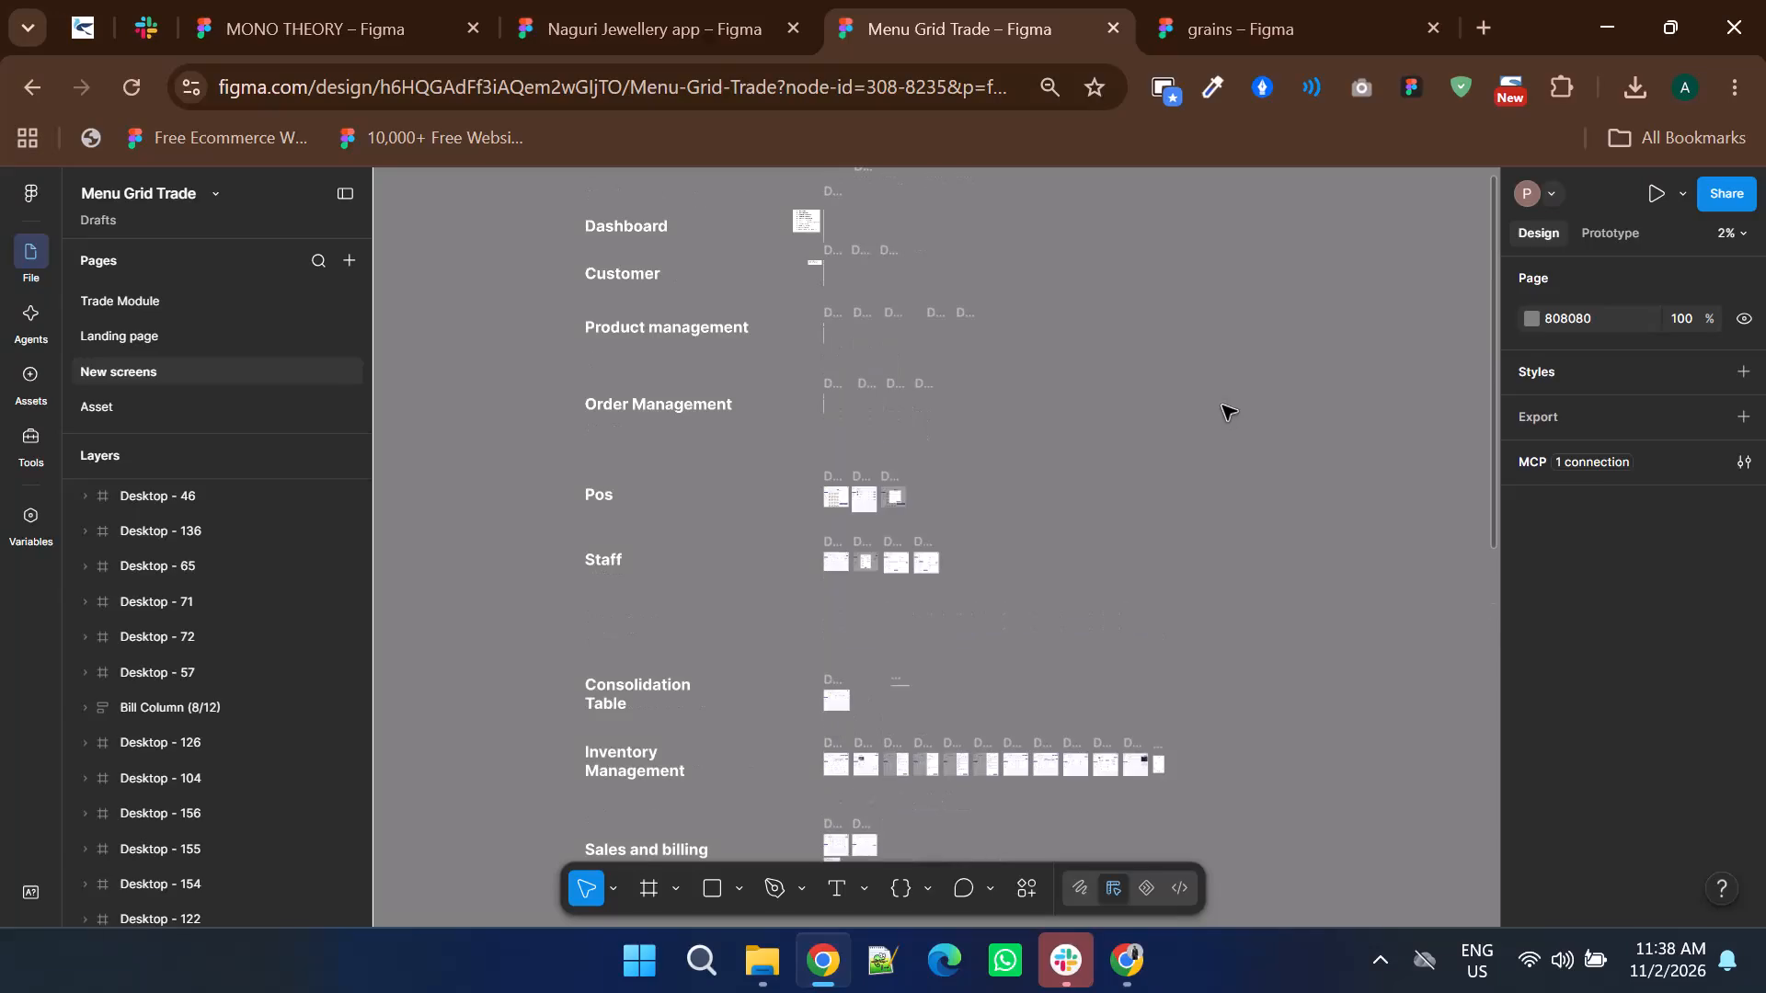
# Paste the copied Order Details Modal design into the empty canvas area beside Desktop - 285 in the Customer row.
pyautogui.scroll(2, 1208, 348)
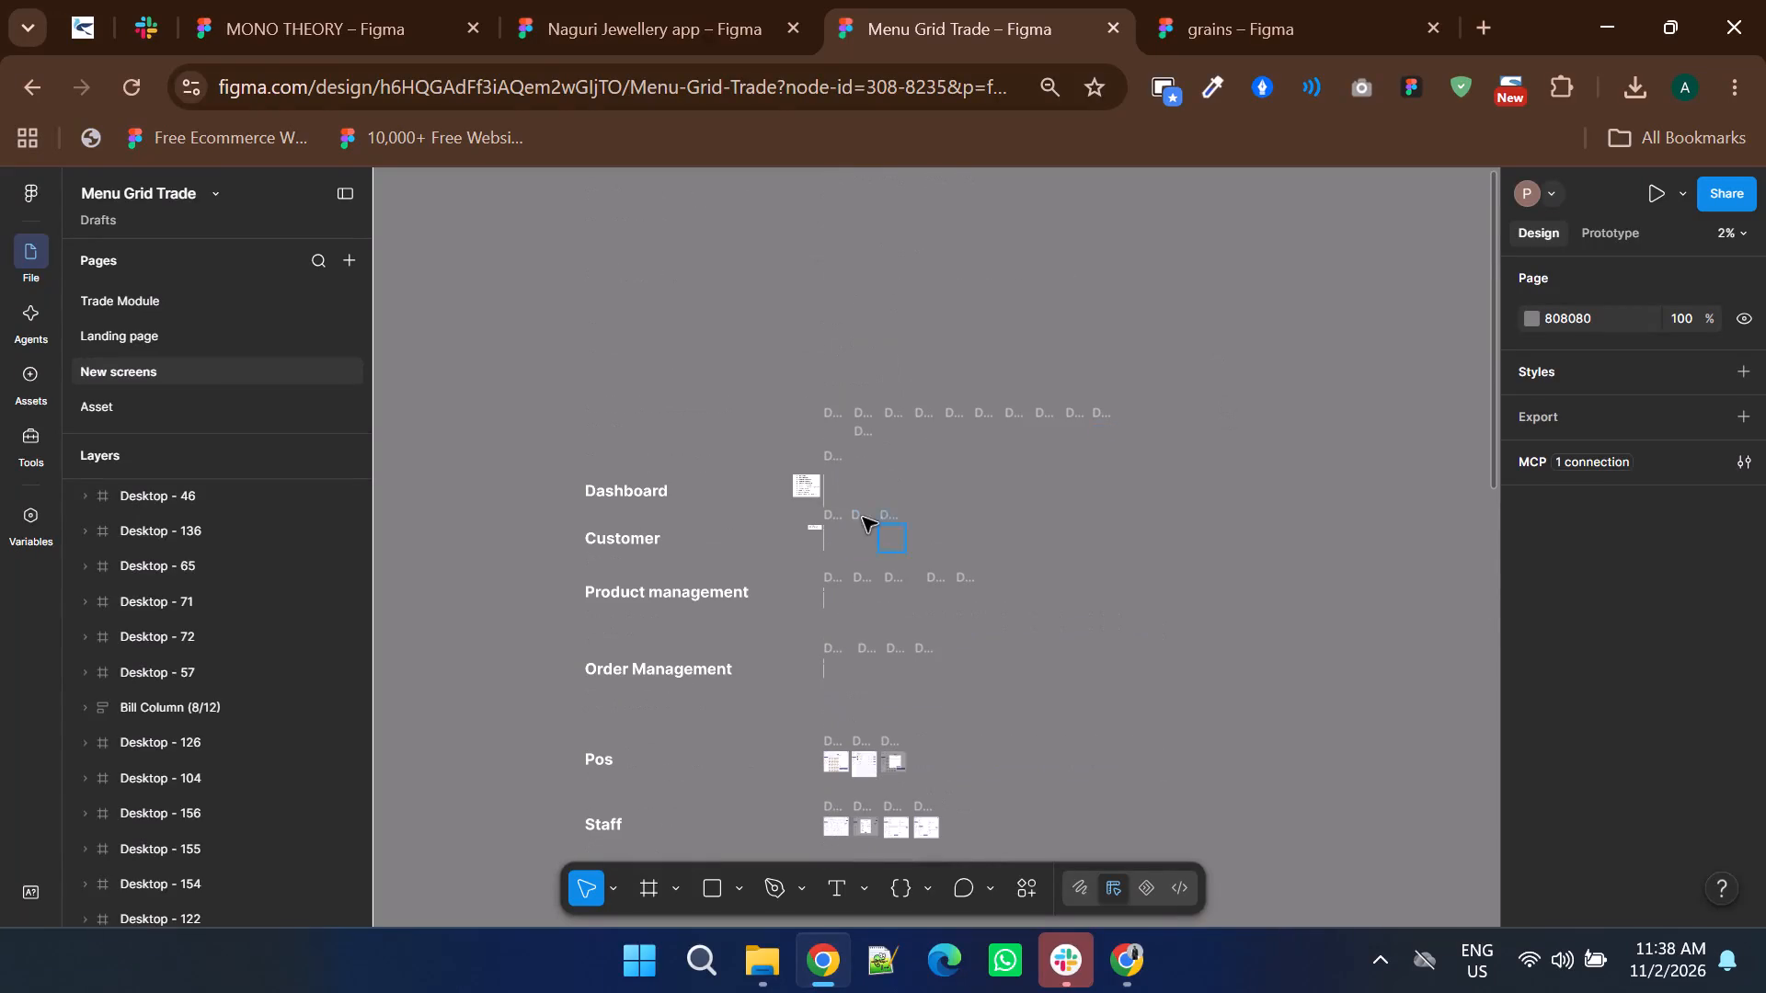
pyautogui.keyDown('ctrl'); pyautogui.scroll(6, 933, 540); pyautogui.keyUp('ctrl')
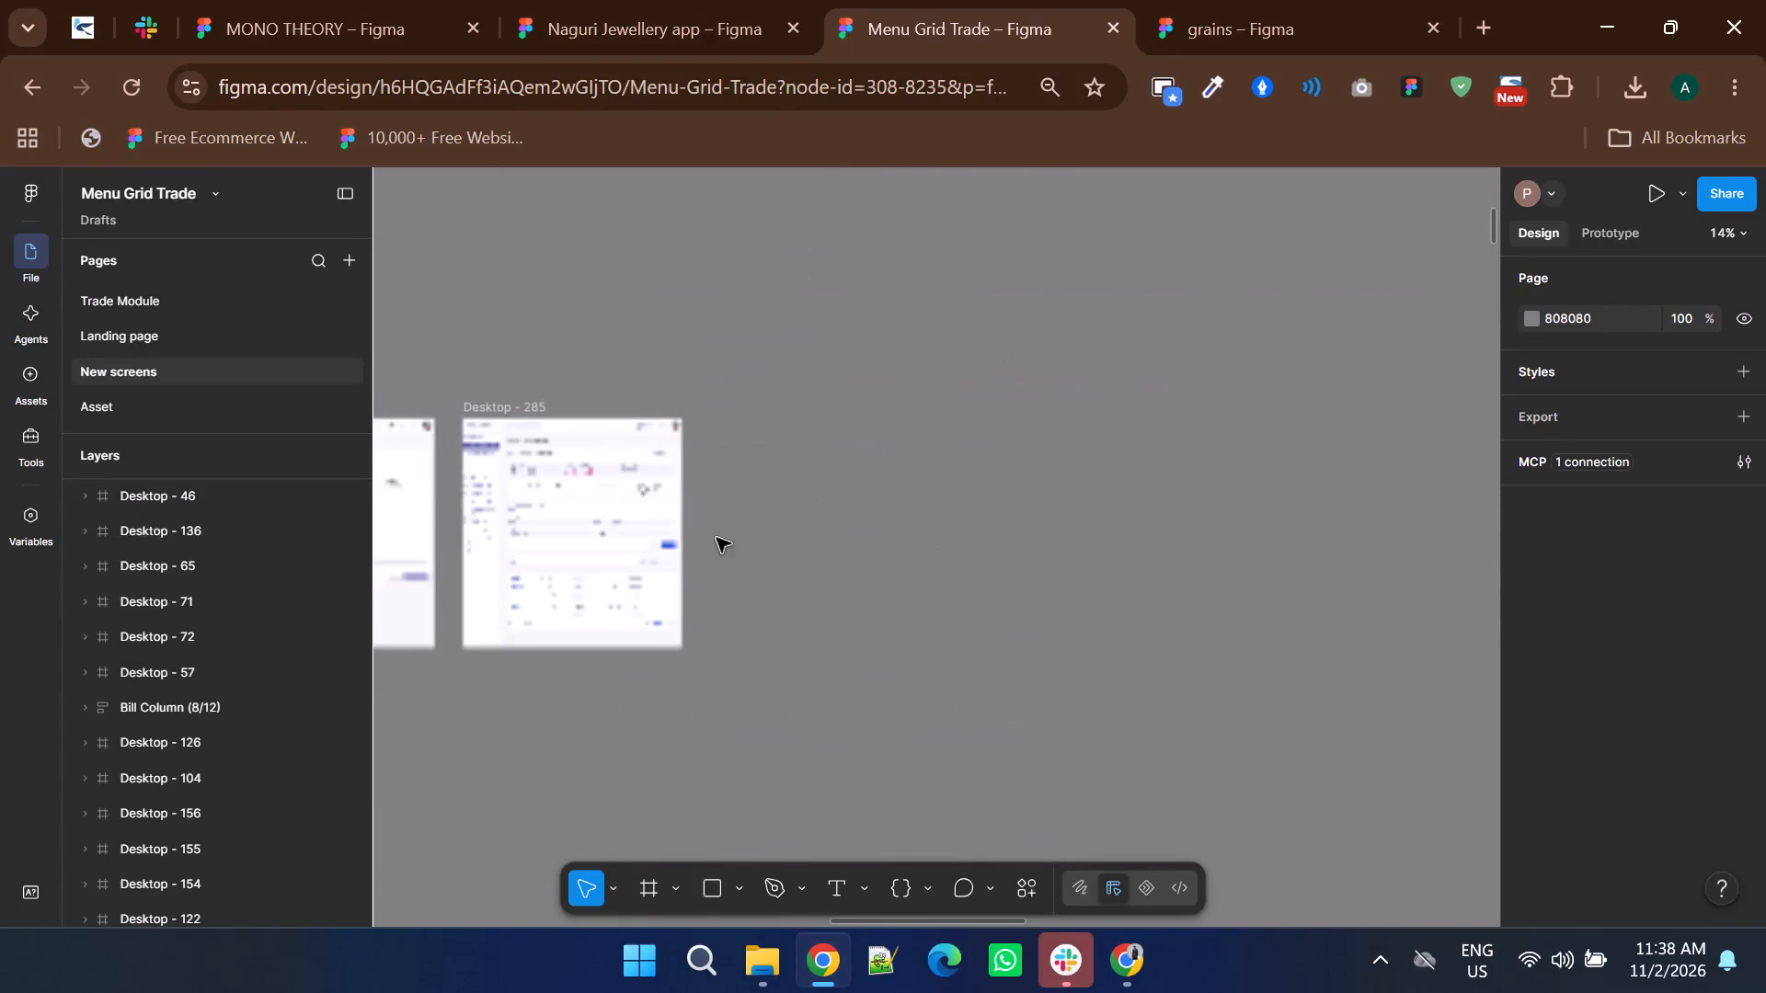
pyautogui.keyDown('ctrl'); pyautogui.scroll(4, 495, 475); pyautogui.keyUp('ctrl')
pyautogui.keyDown('ctrl'); pyautogui.scroll(-5, 647, 525); pyautogui.keyUp('ctrl')
pyautogui.rightClick(967, 439)
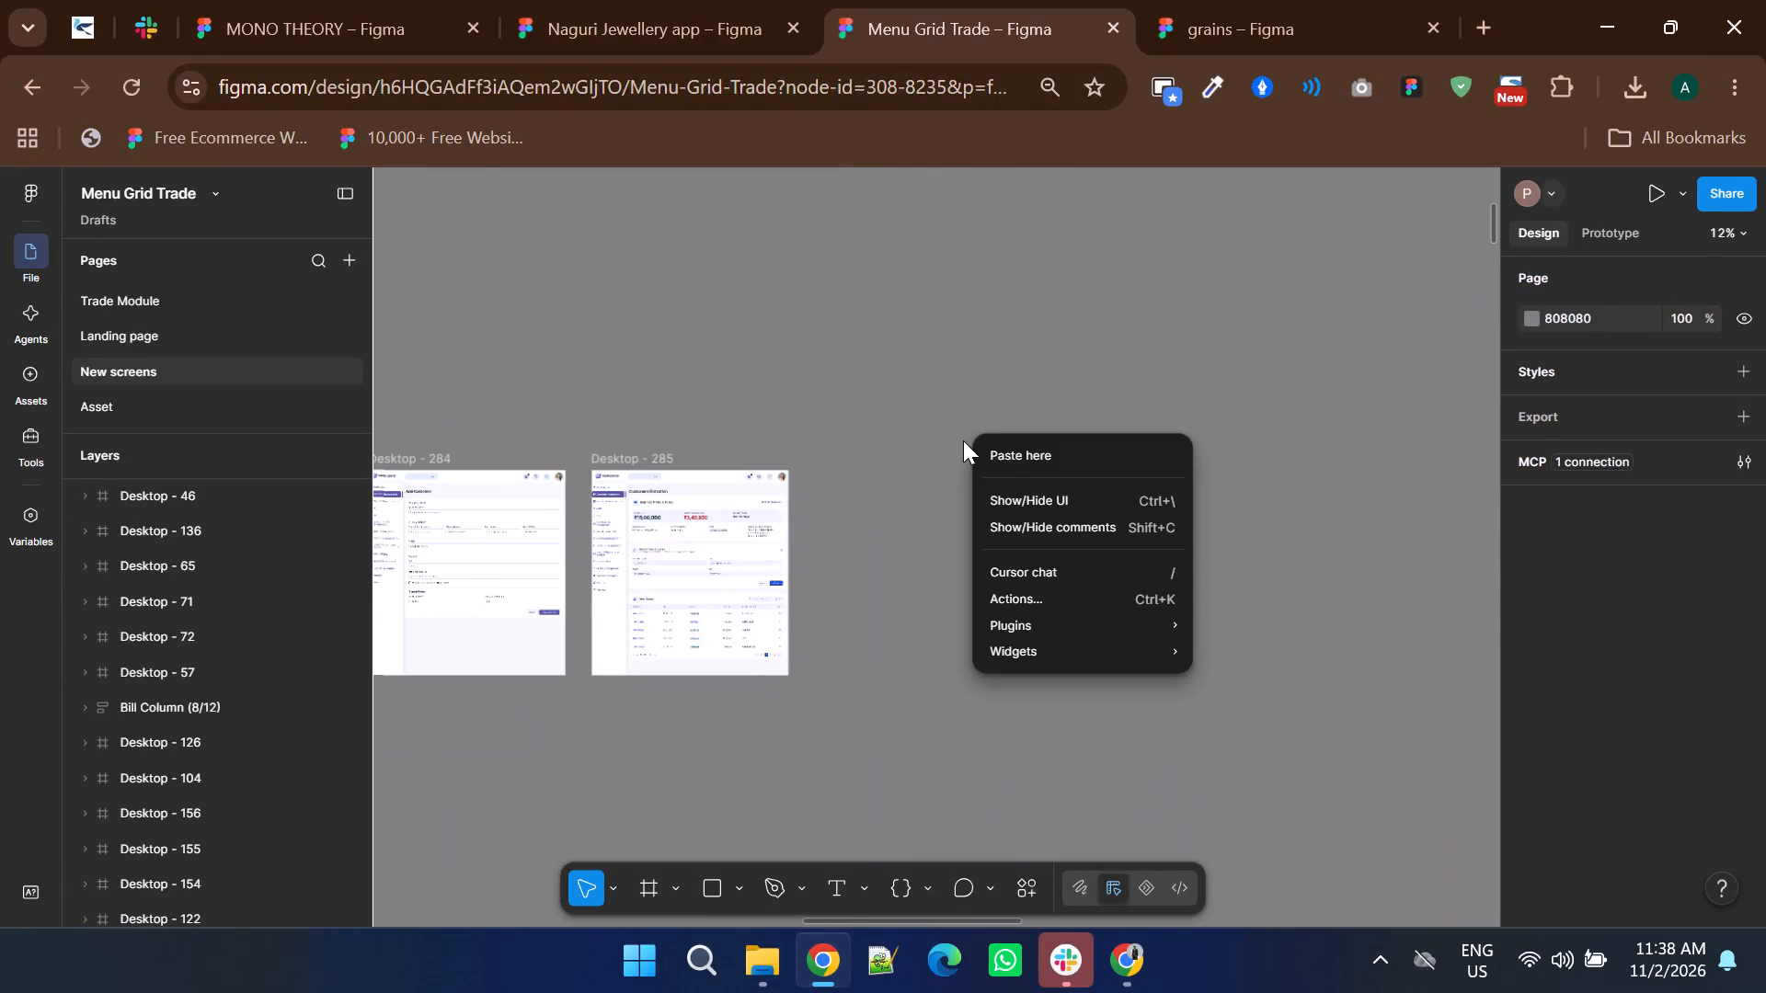
pyautogui.click(1017, 462)
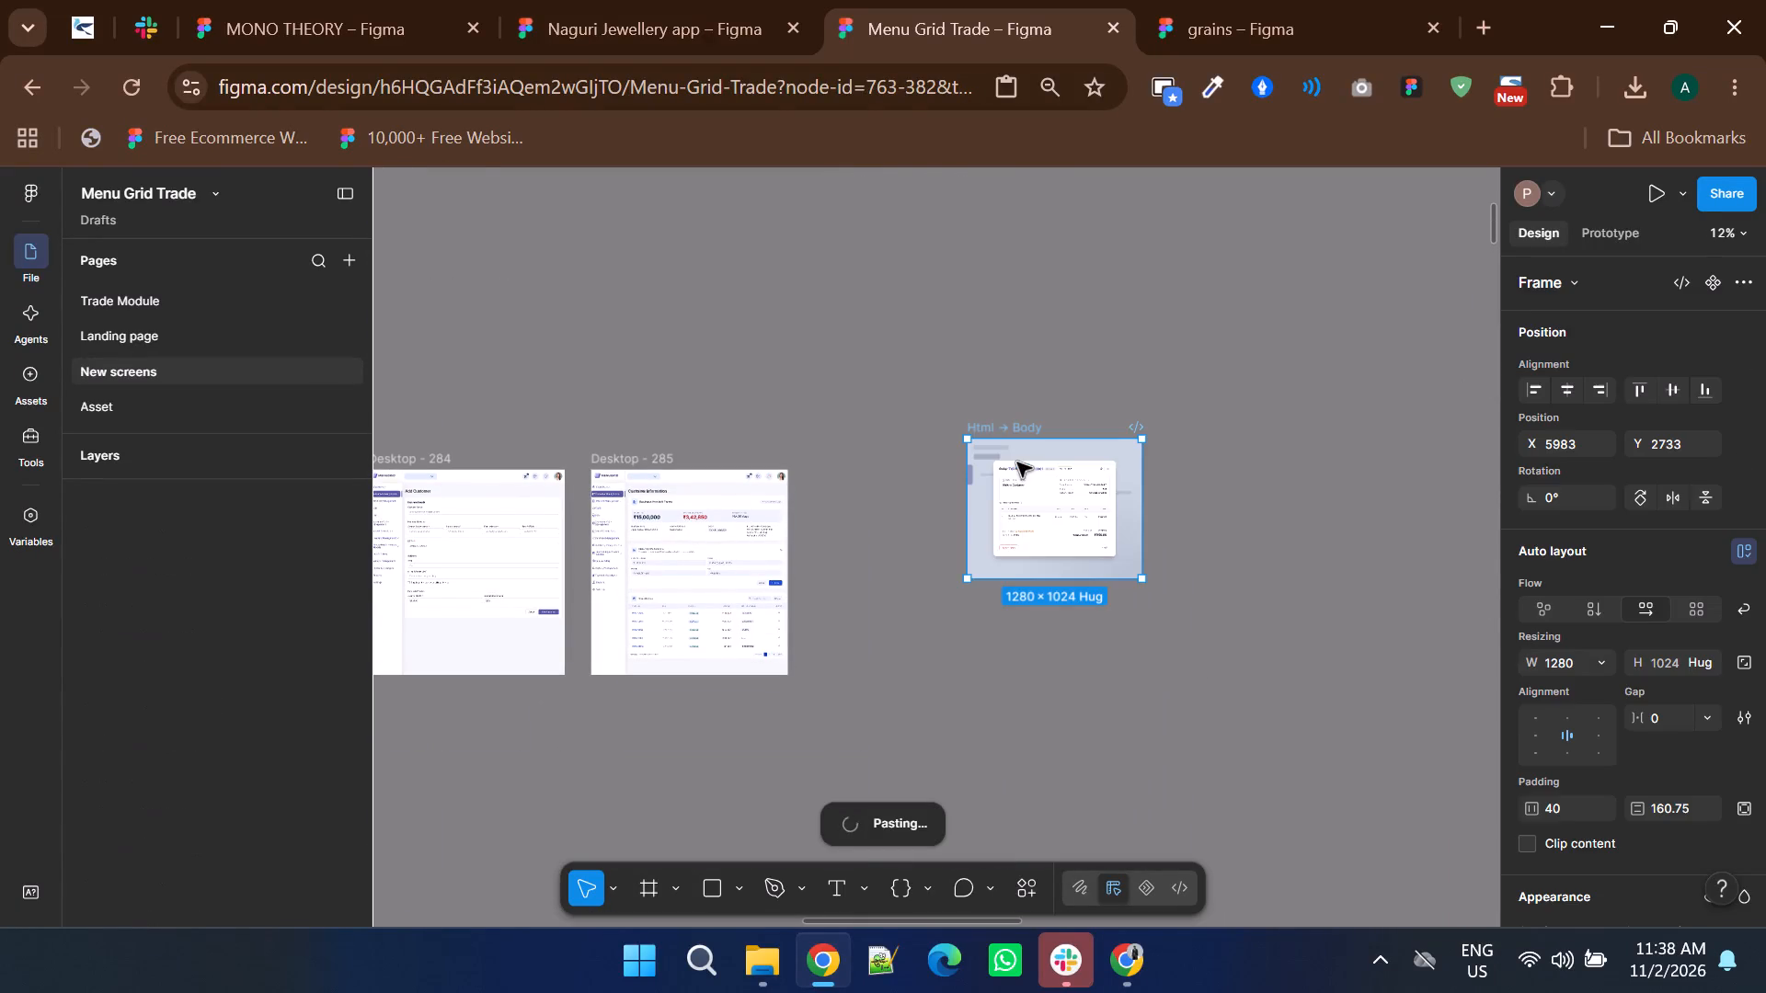
# Move the pasted Html → Body frame farther away from Desktop - 285, leaving a wide gap between them, and deselect it.
pyautogui.moveTo(1003, 428); pyautogui.dragTo(1107, 443)
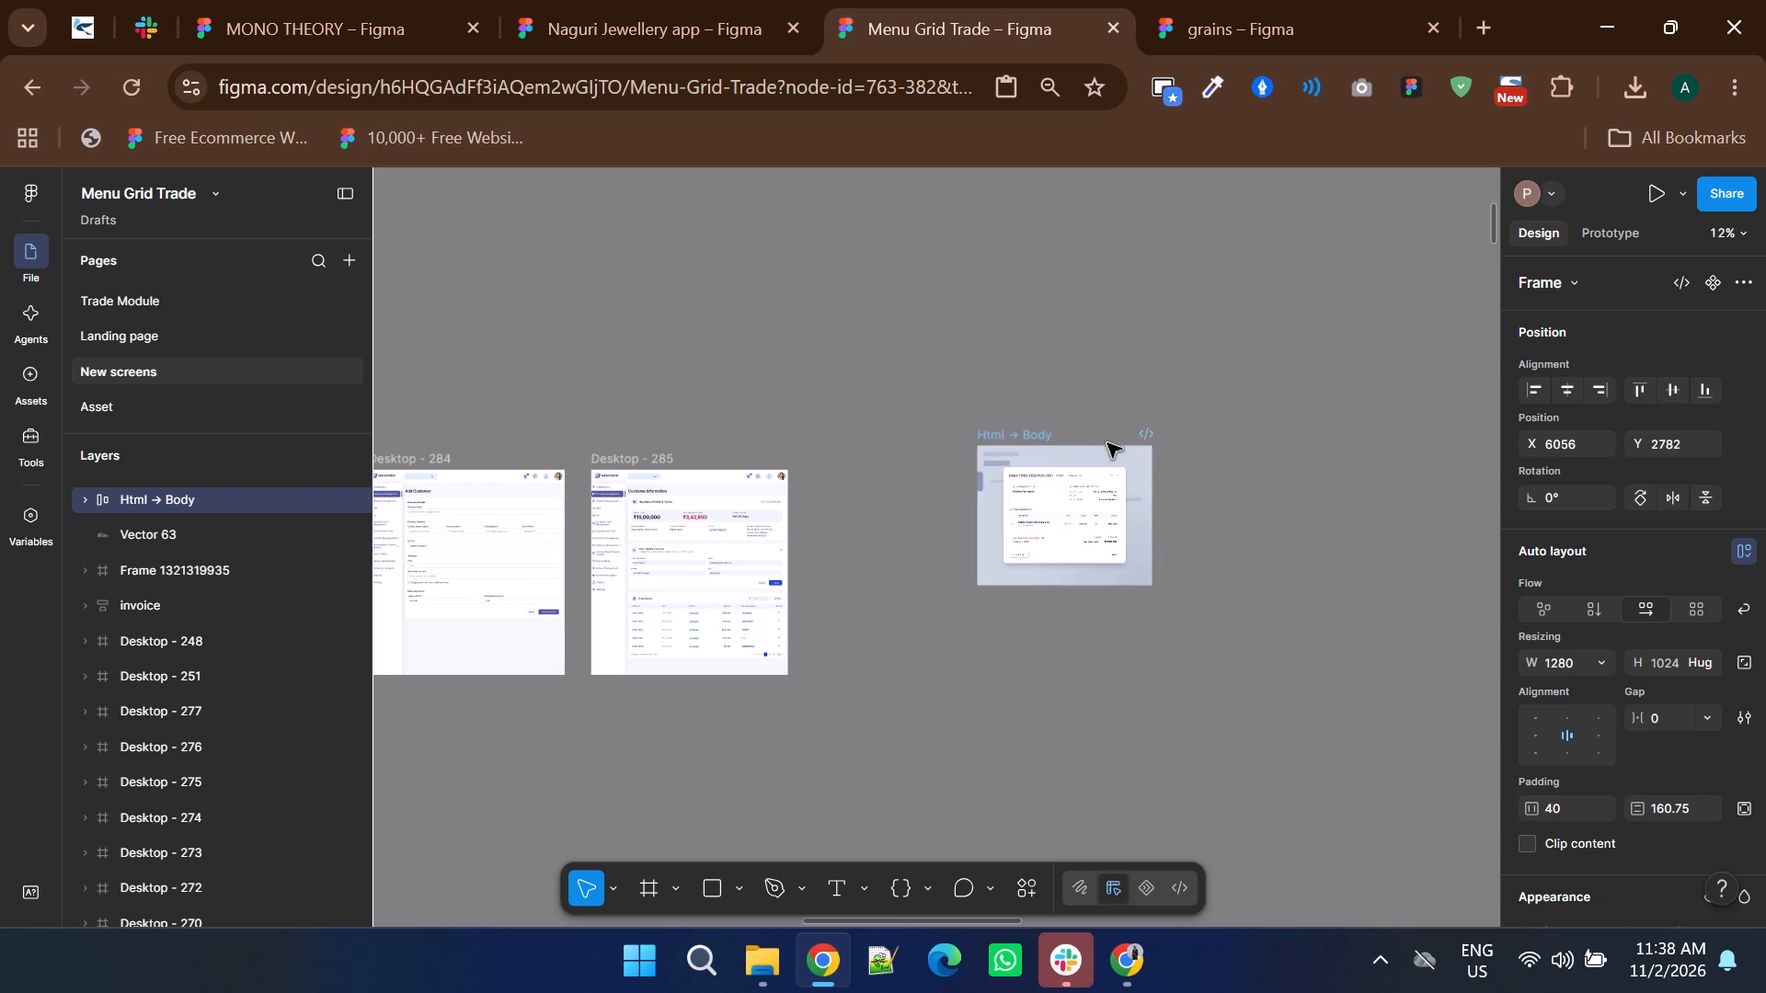
pyautogui.moveTo(1107, 443); pyautogui.dragTo(1302, 445)
pyautogui.click(1079, 492)
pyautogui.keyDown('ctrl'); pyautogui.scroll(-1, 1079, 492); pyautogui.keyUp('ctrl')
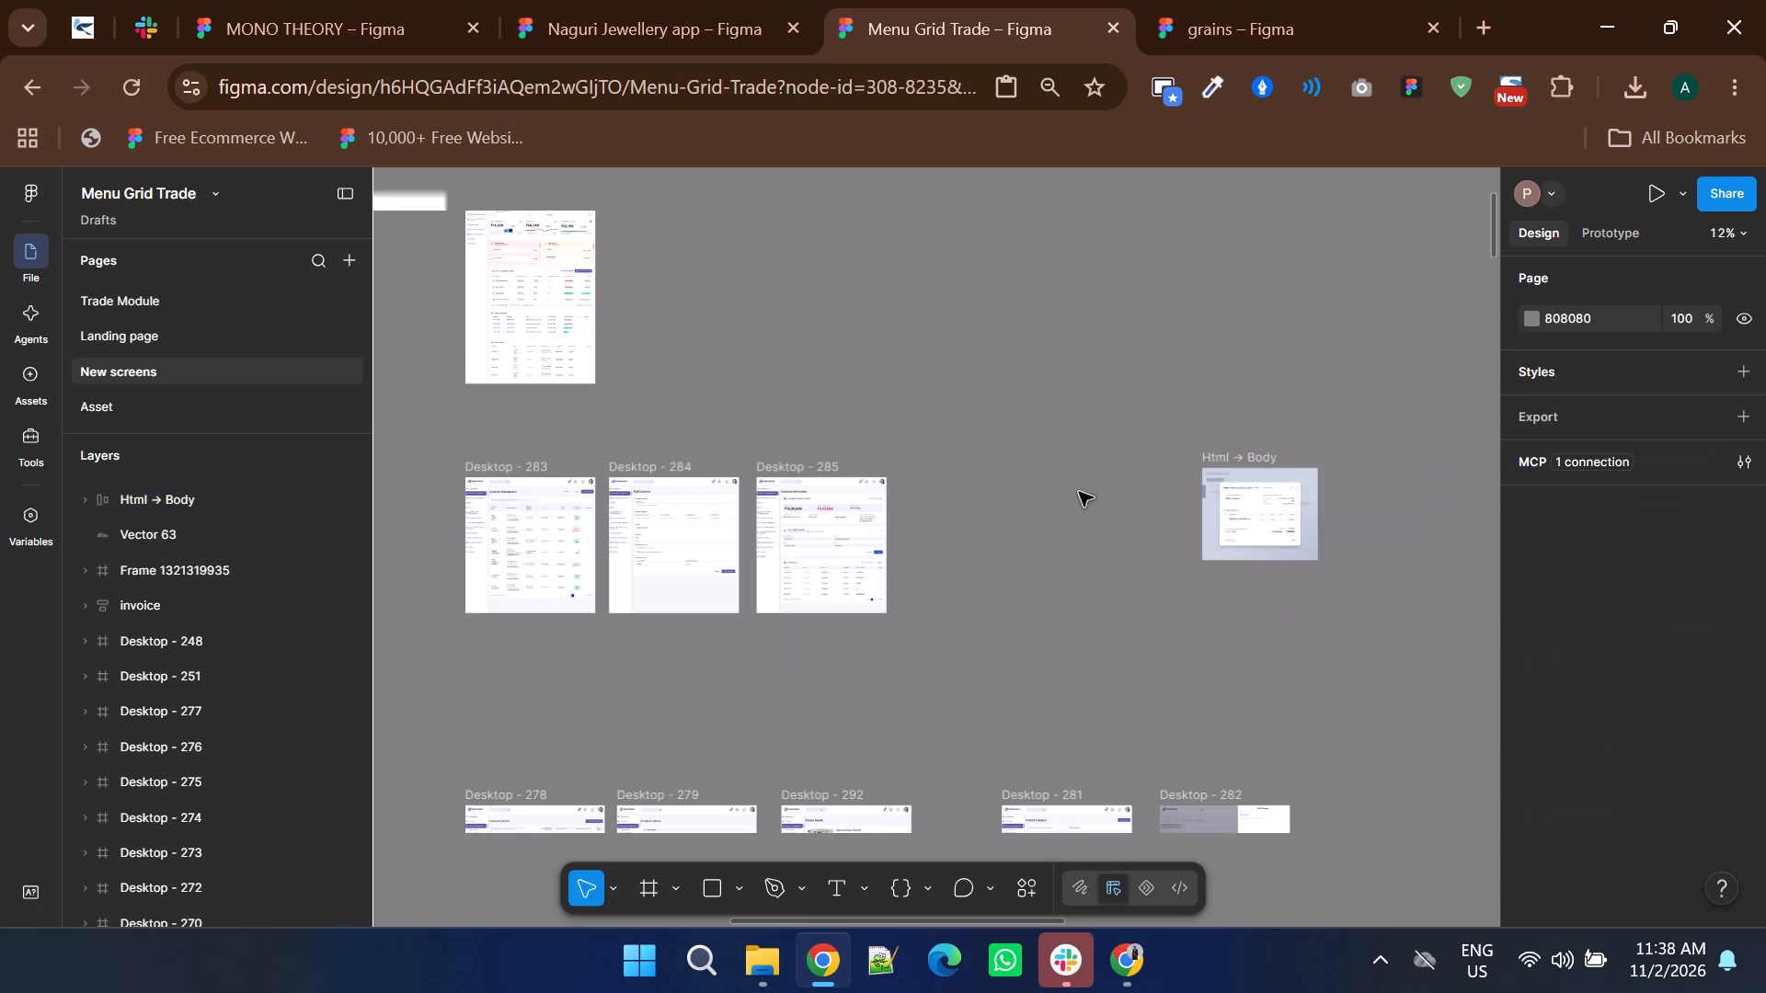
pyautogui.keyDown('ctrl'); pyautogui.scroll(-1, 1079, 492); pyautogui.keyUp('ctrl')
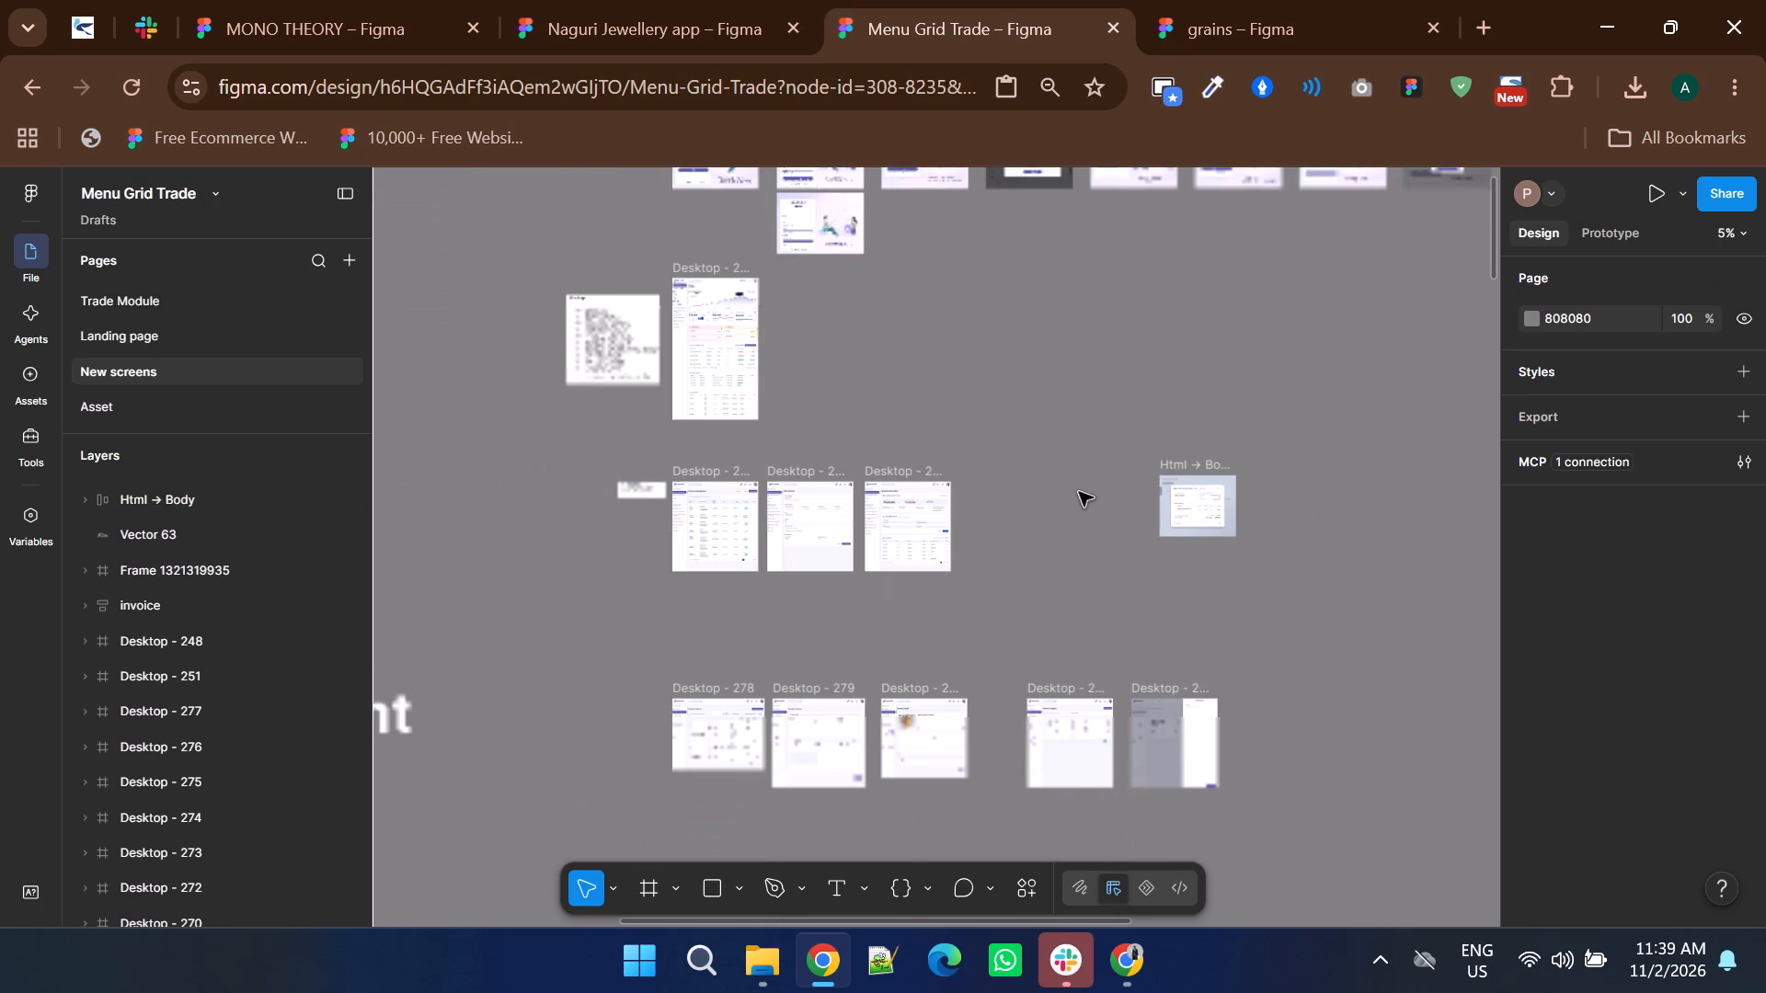
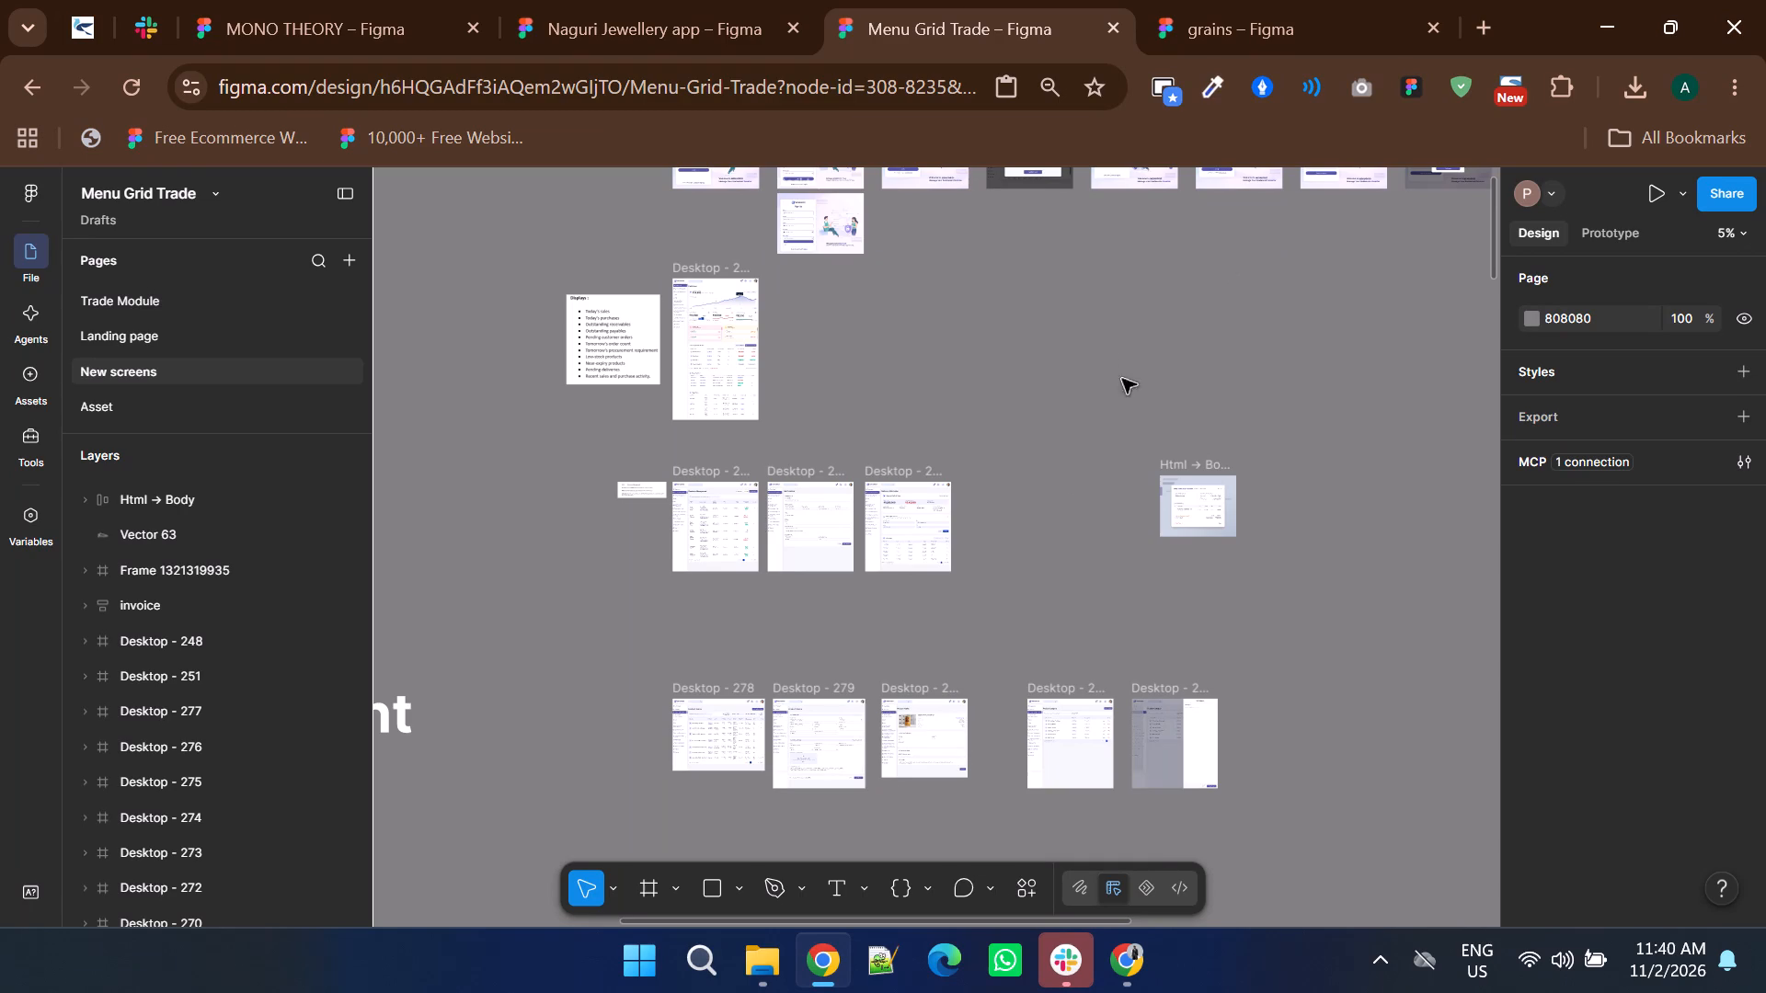
# Examine the pasted Order Details modal up close, inspect the print icon vector in its header, and clear the selection.
pyautogui.keyDown('ctrl'); pyautogui.scroll(5, 1214, 525); pyautogui.keyUp('ctrl')
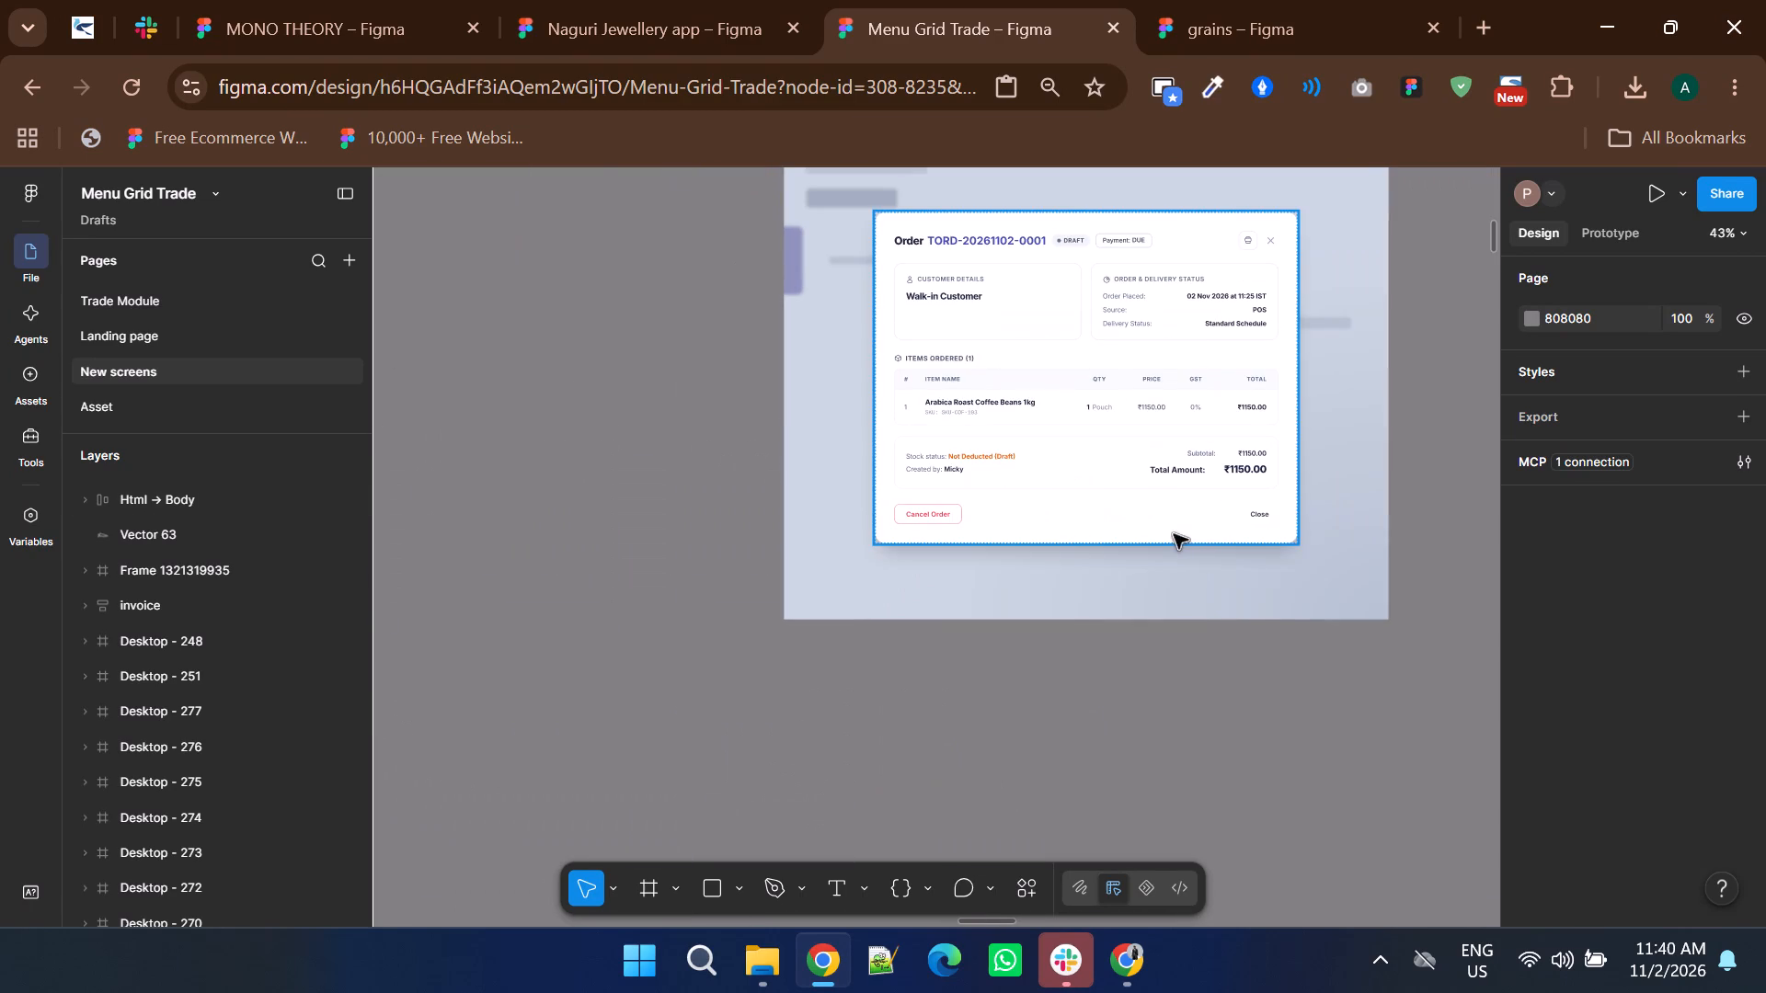
pyautogui.keyDown('ctrl'); pyautogui.scroll(-3, 1282, 565); pyautogui.keyUp('ctrl')
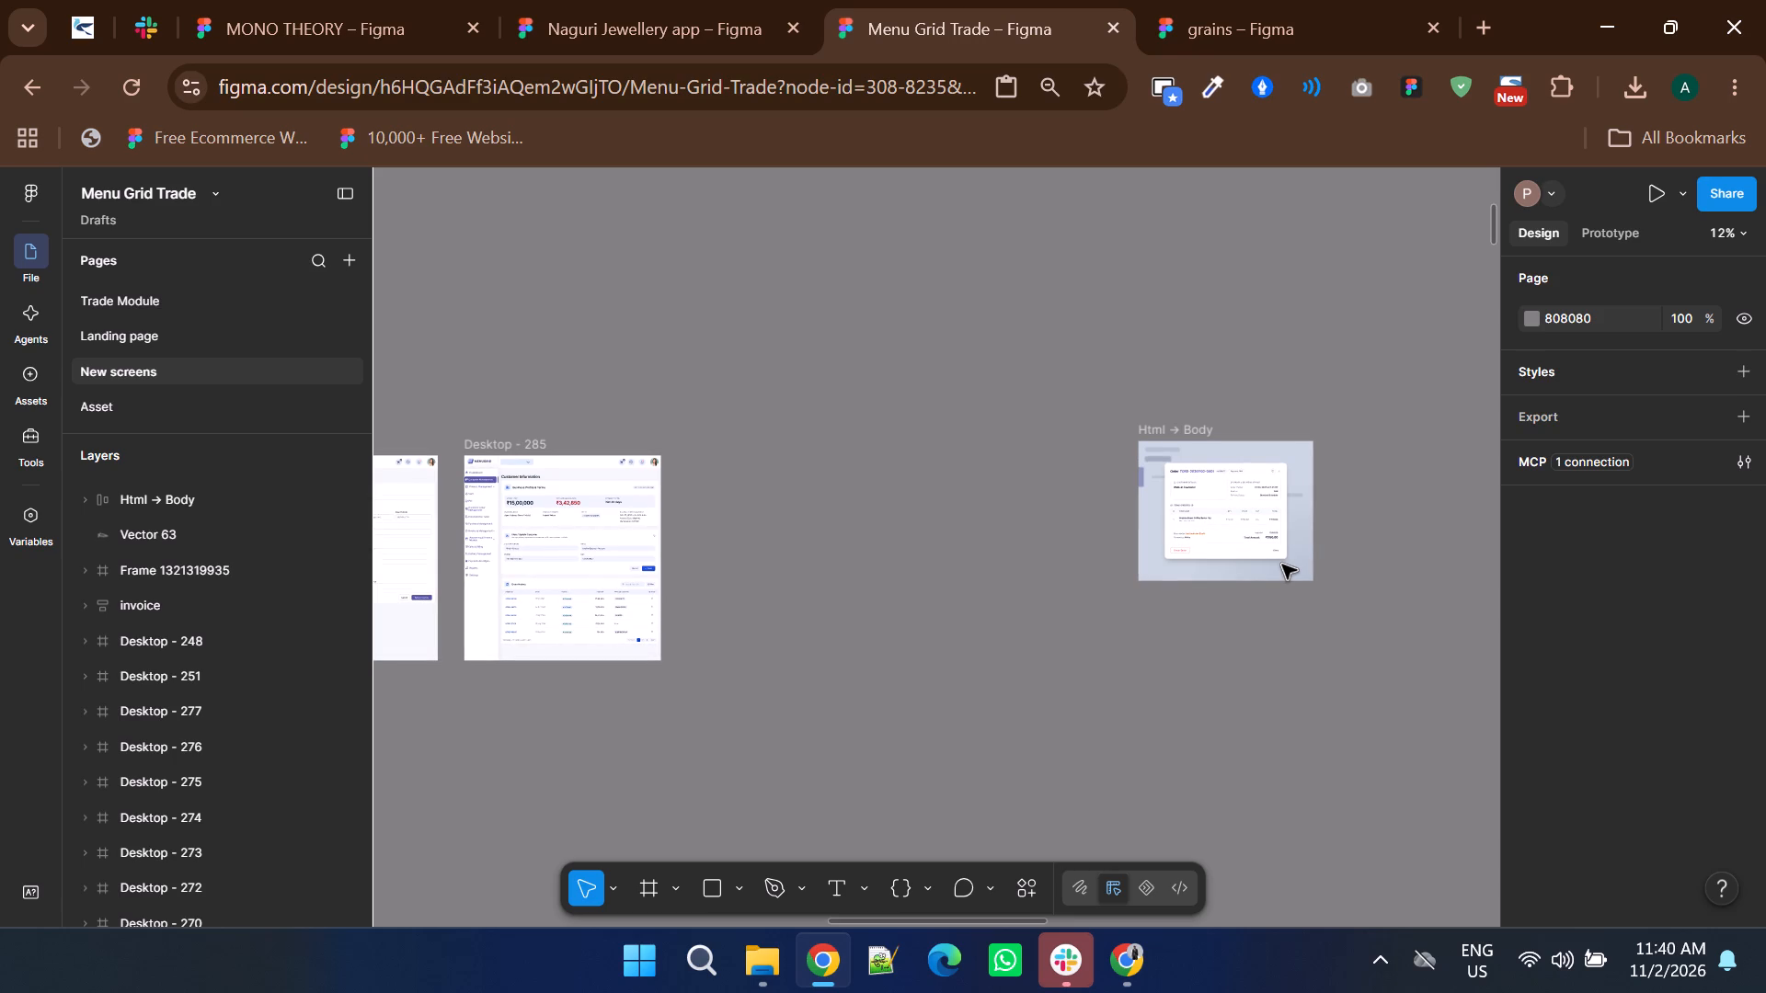
pyautogui.keyDown('ctrl'); pyautogui.scroll(4, 1270, 473); pyautogui.keyUp('ctrl')
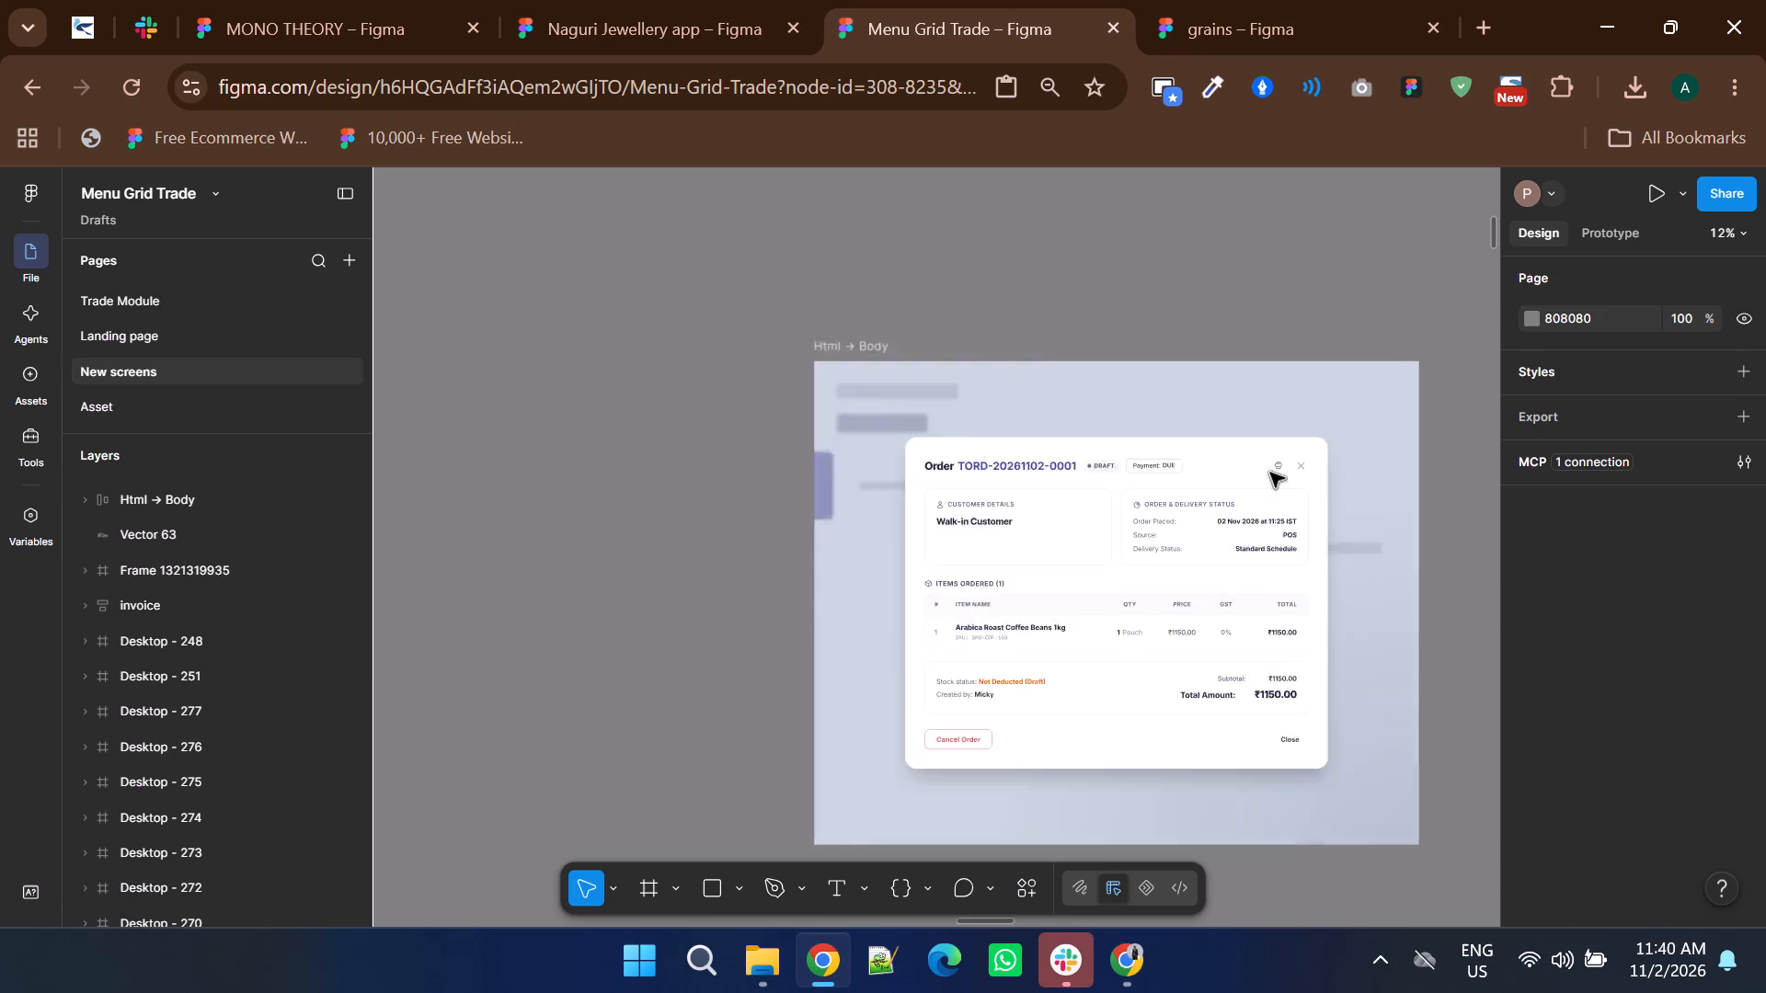
pyautogui.keyDown('ctrl'); pyautogui.scroll(7, 1270, 473); pyautogui.keyUp('ctrl')
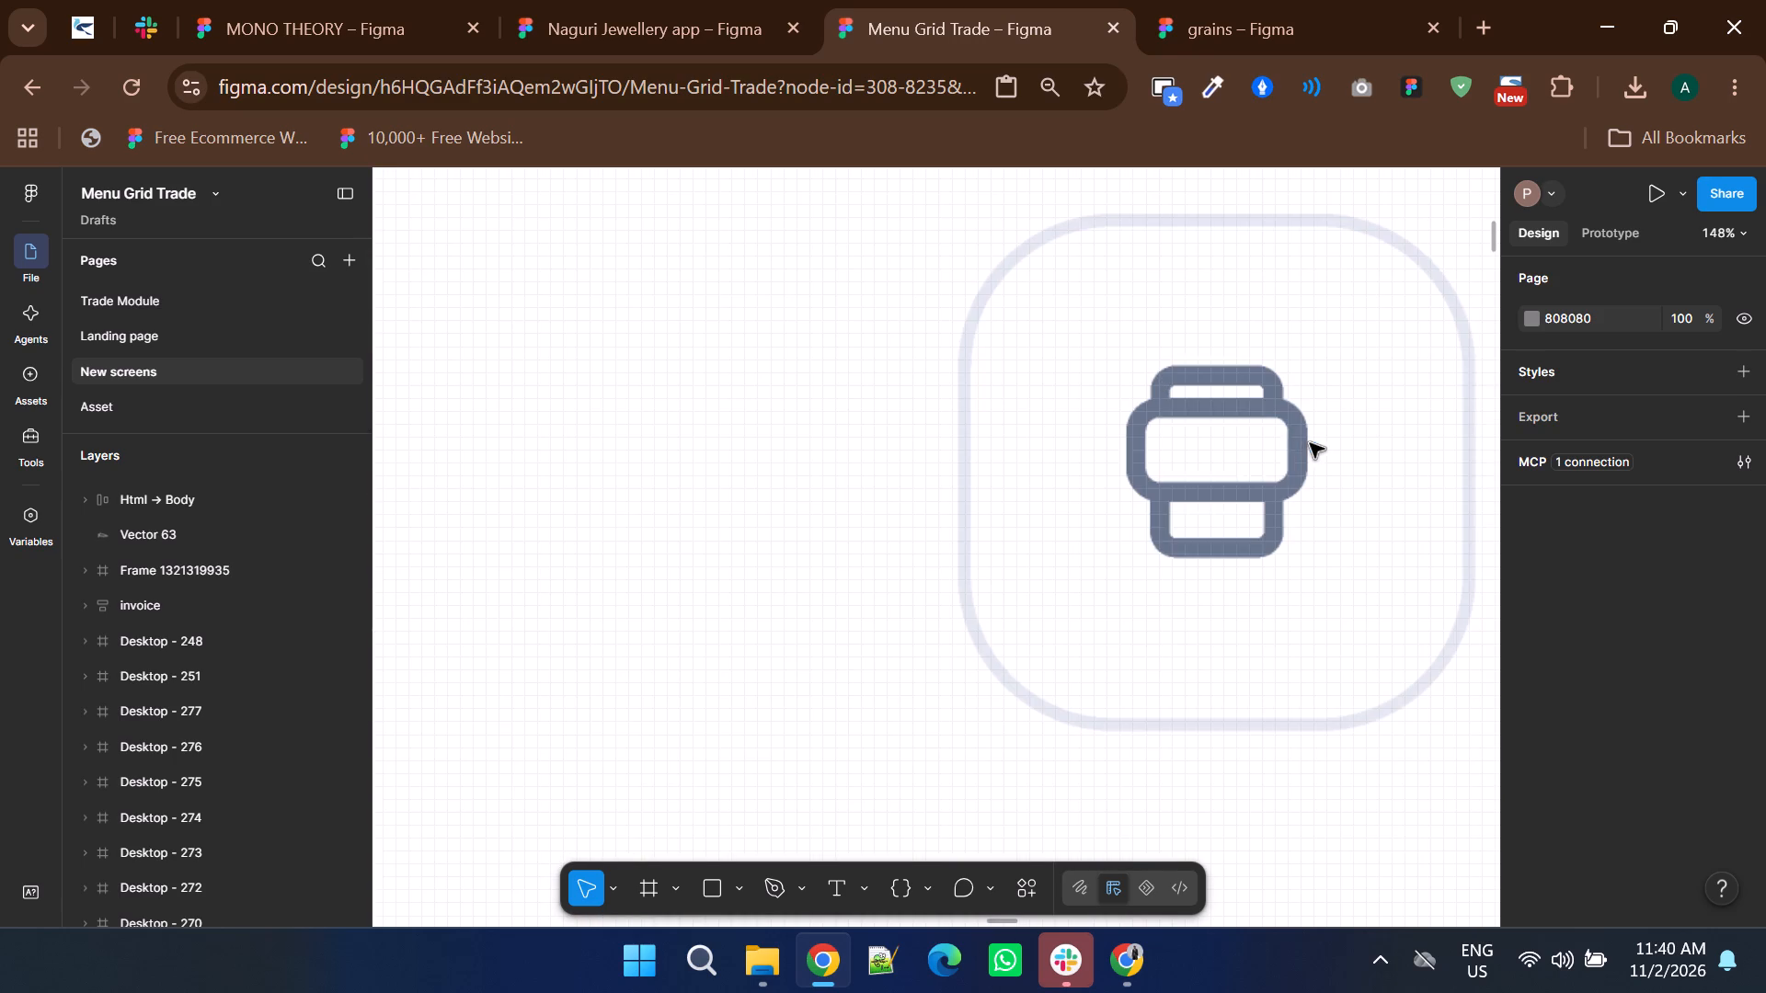
pyautogui.keyDown('ctrl'); pyautogui.click(1233, 401); pyautogui.keyUp('ctrl')
pyautogui.keyDown('ctrl'); pyautogui.scroll(-3, 1289, 493); pyautogui.keyUp('ctrl')
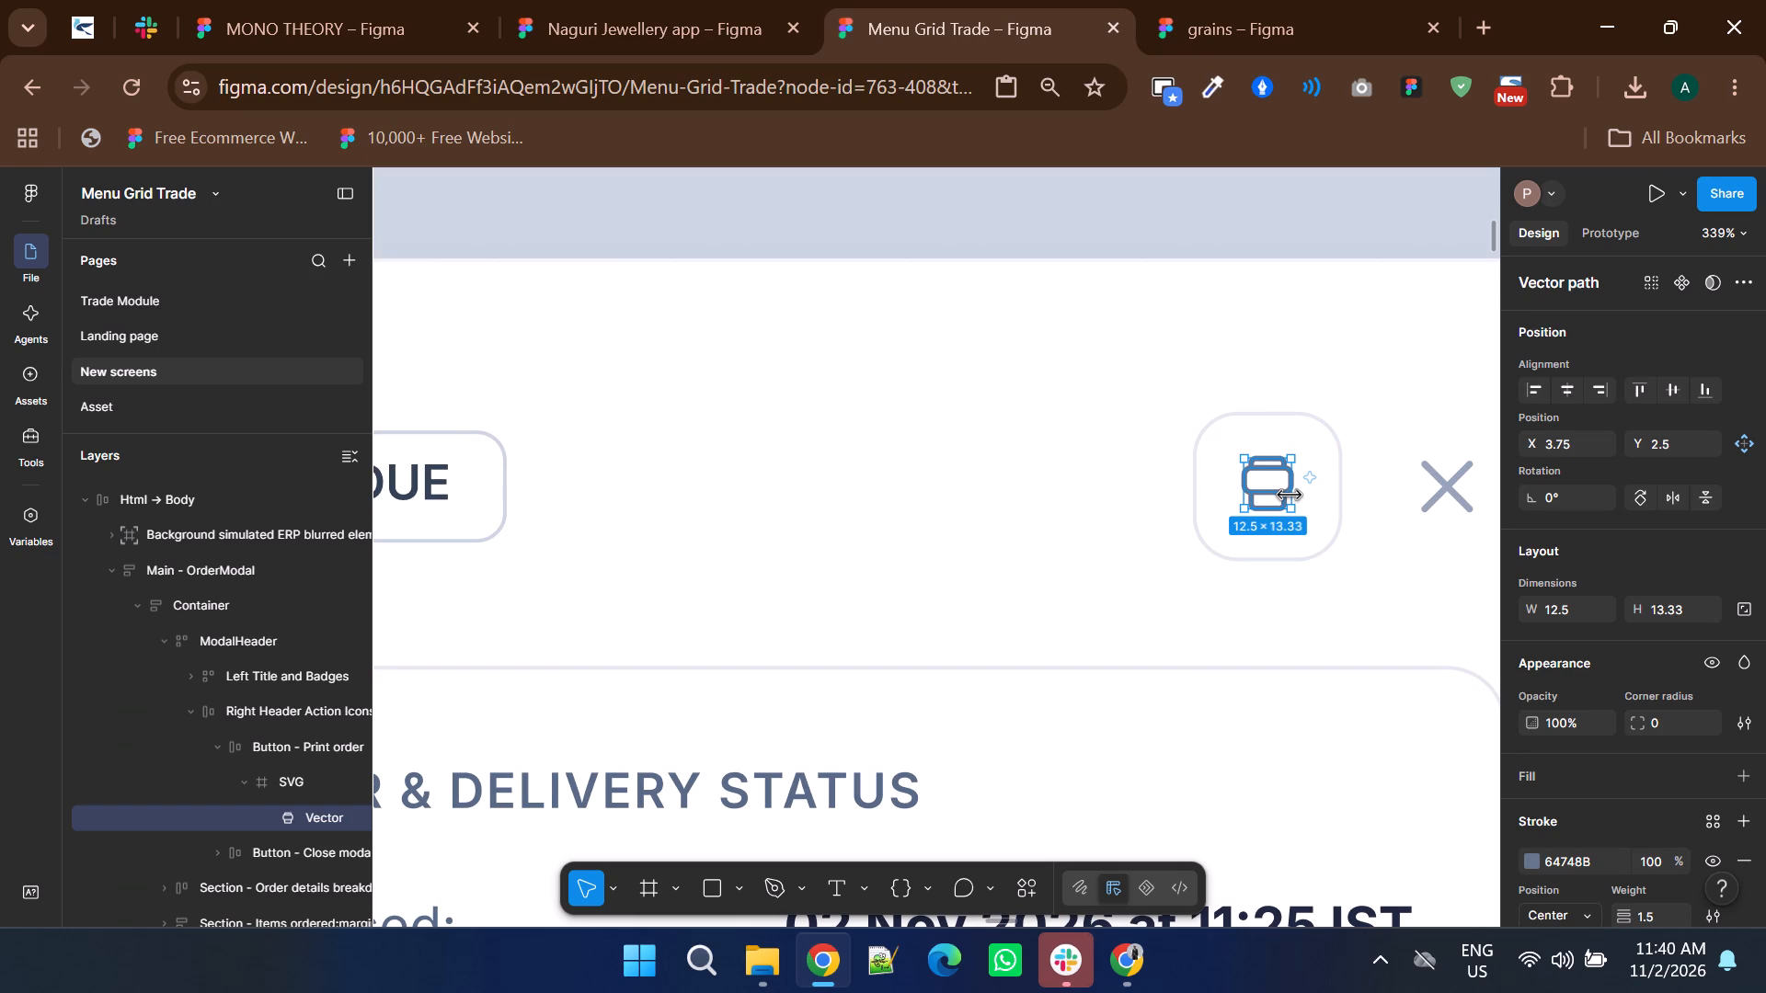
pyautogui.keyDown('ctrl'); pyautogui.scroll(-3, 1289, 495); pyautogui.keyUp('ctrl')
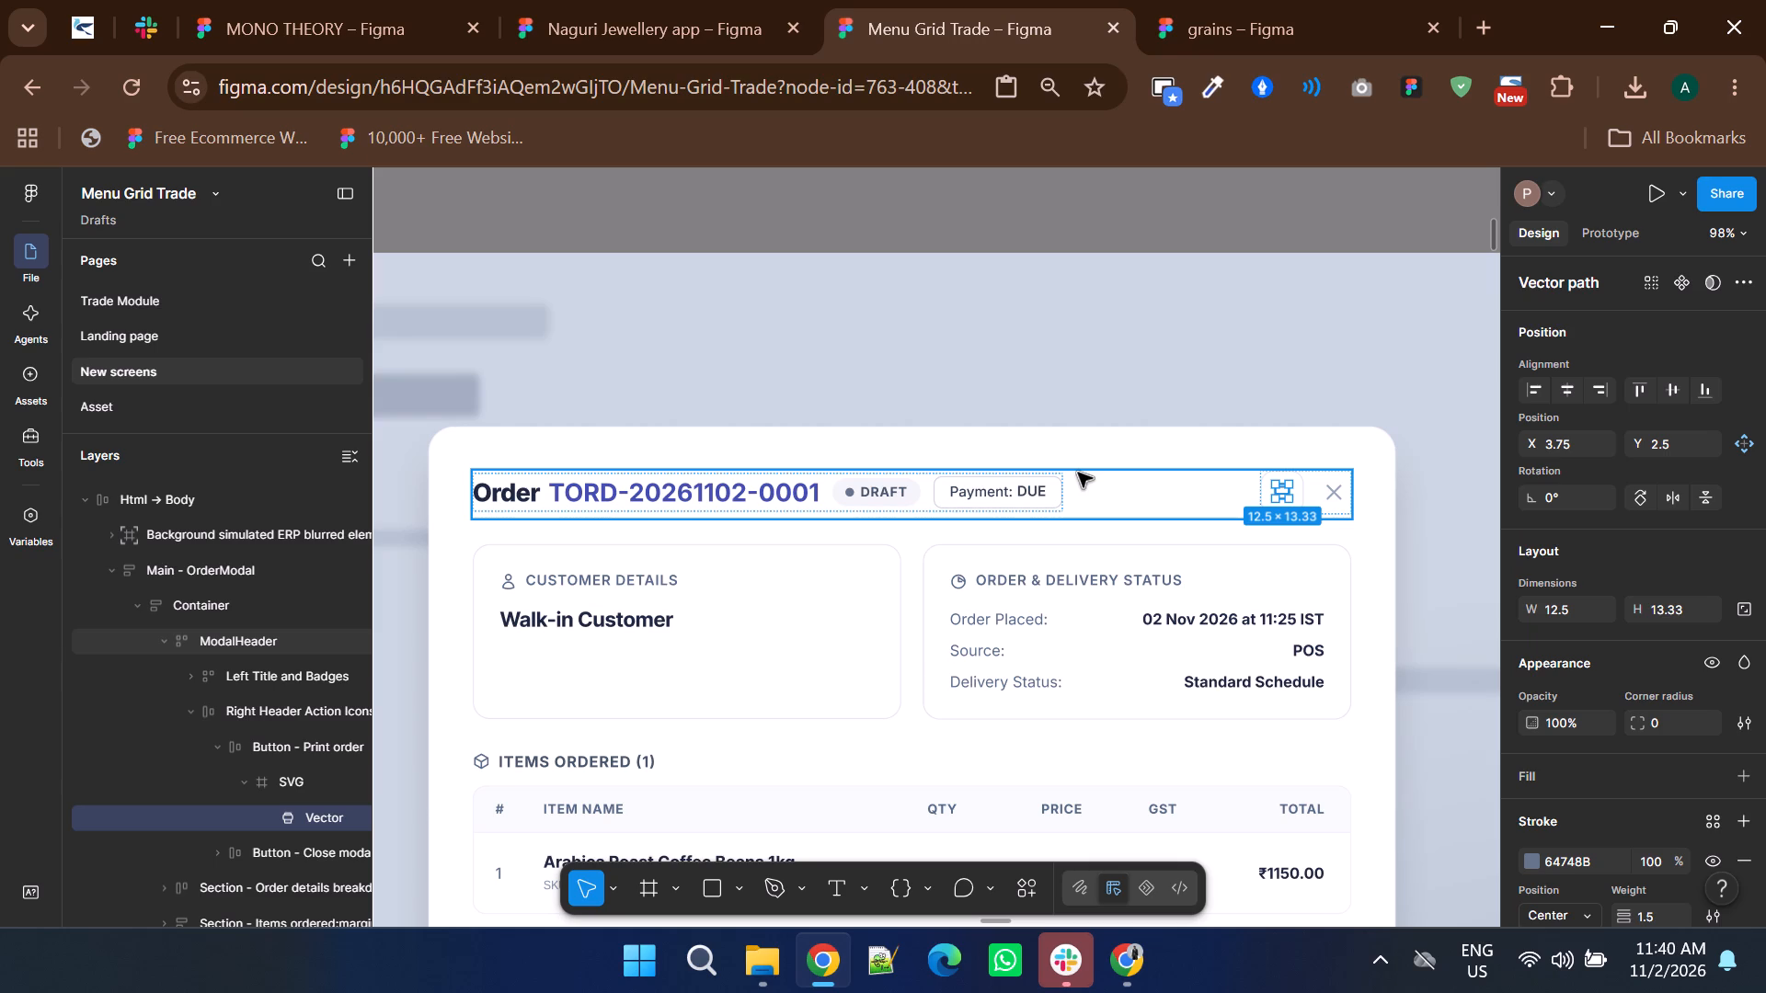
pyautogui.keyDown('ctrl'); pyautogui.scroll(-2, 1028, 630); pyautogui.keyUp('ctrl')
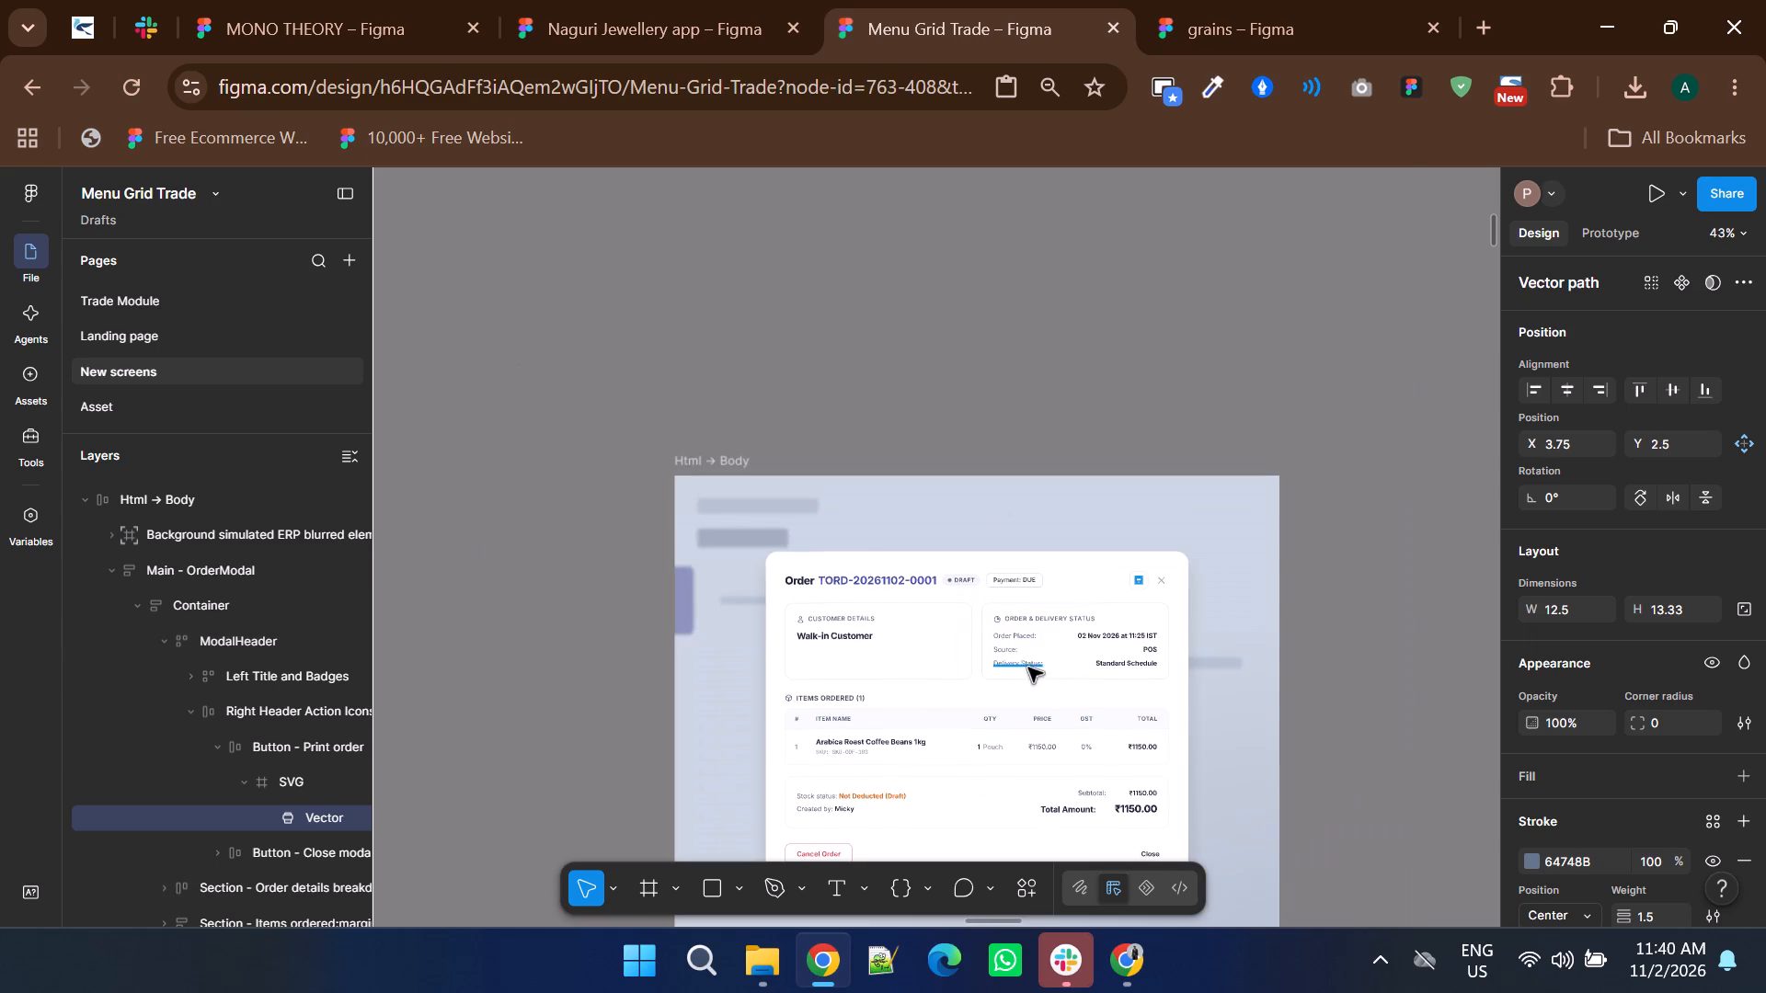
pyautogui.click(1003, 438)
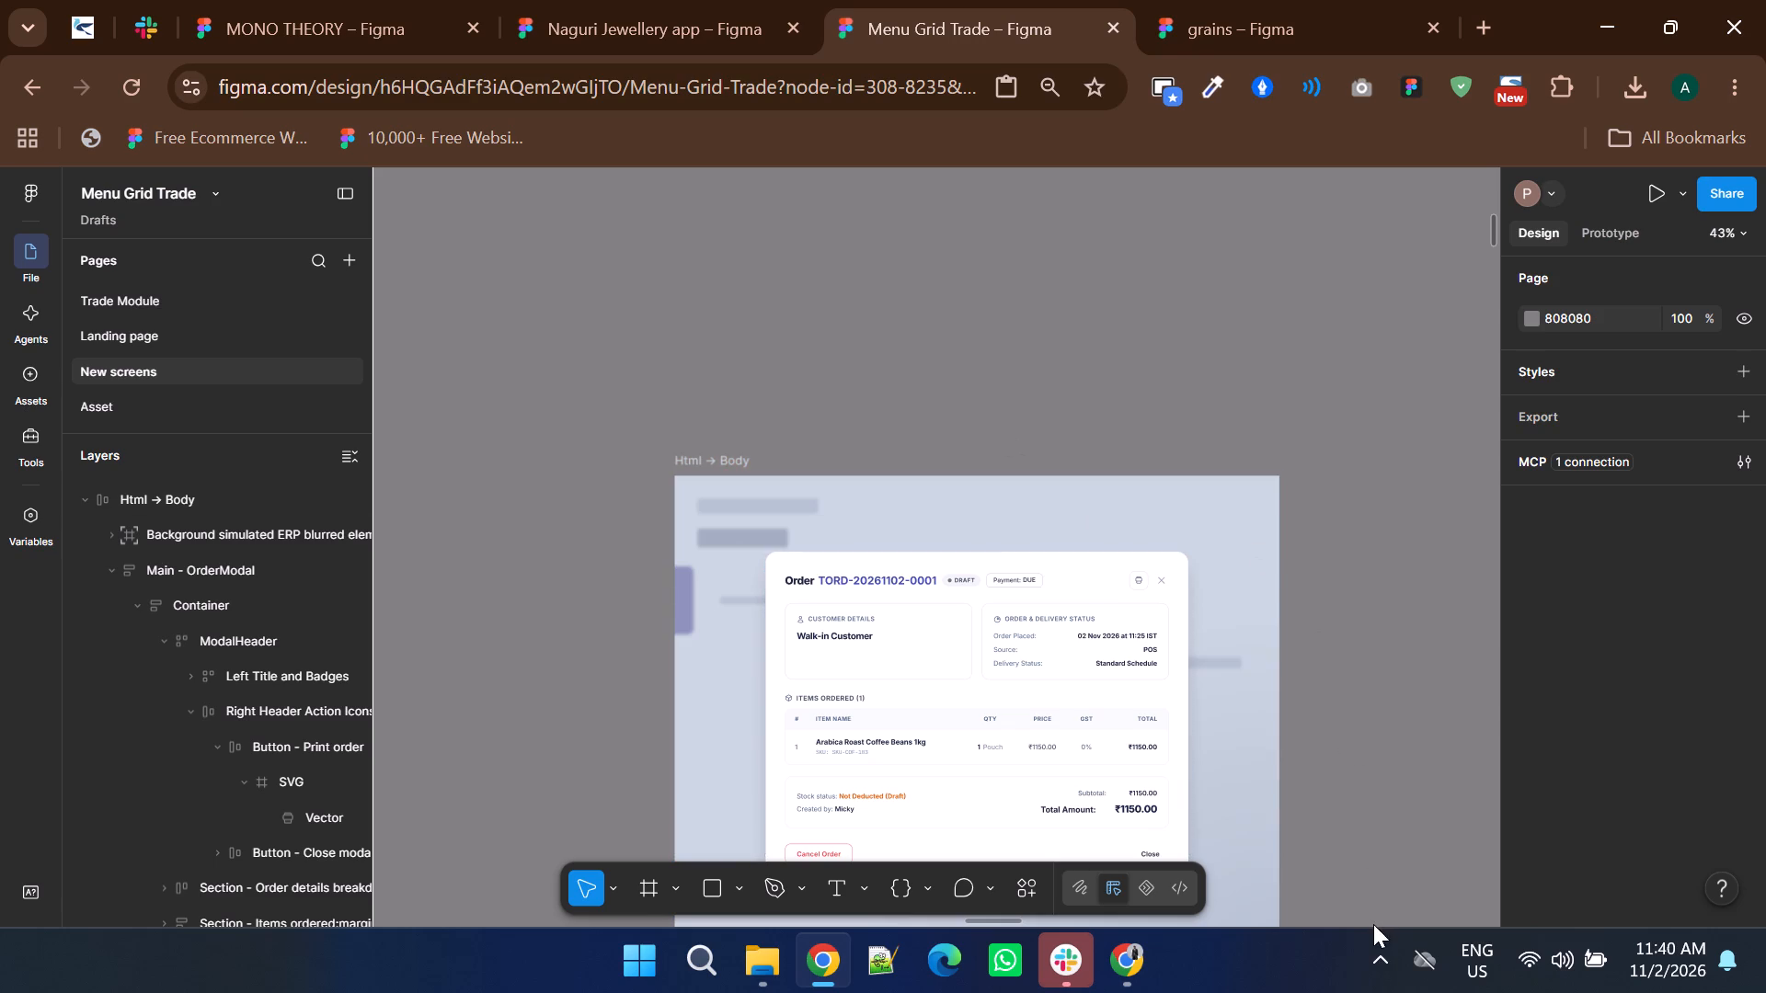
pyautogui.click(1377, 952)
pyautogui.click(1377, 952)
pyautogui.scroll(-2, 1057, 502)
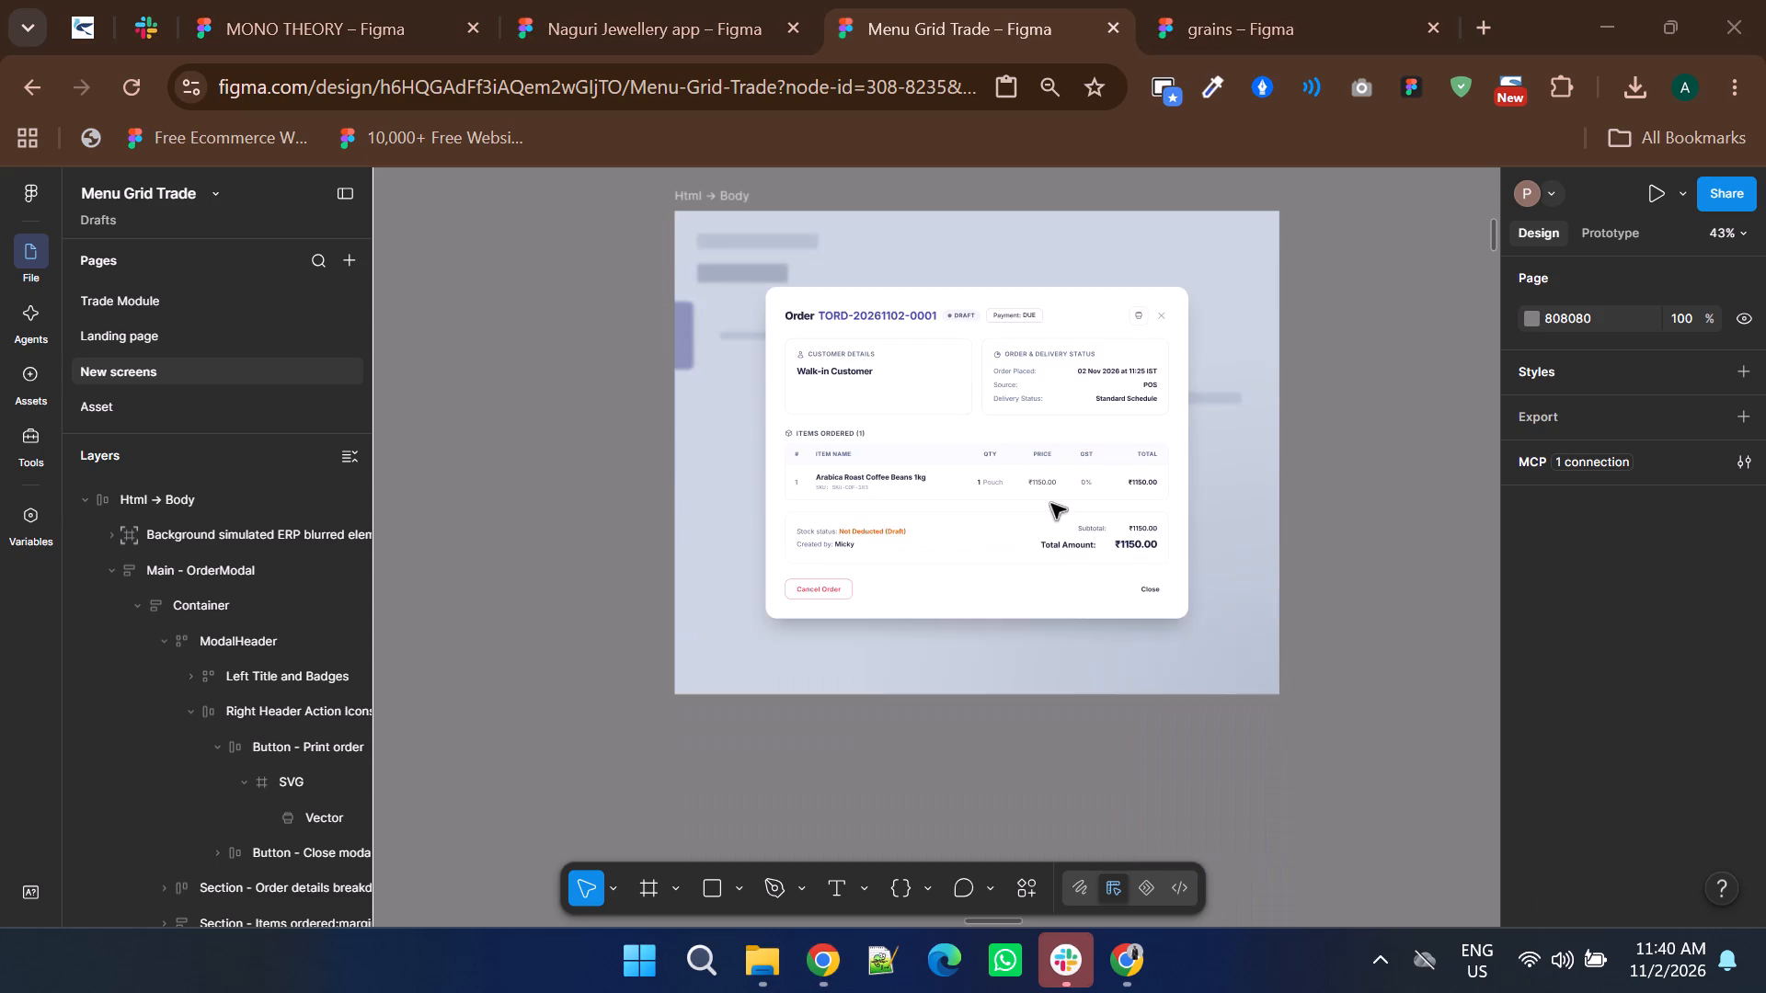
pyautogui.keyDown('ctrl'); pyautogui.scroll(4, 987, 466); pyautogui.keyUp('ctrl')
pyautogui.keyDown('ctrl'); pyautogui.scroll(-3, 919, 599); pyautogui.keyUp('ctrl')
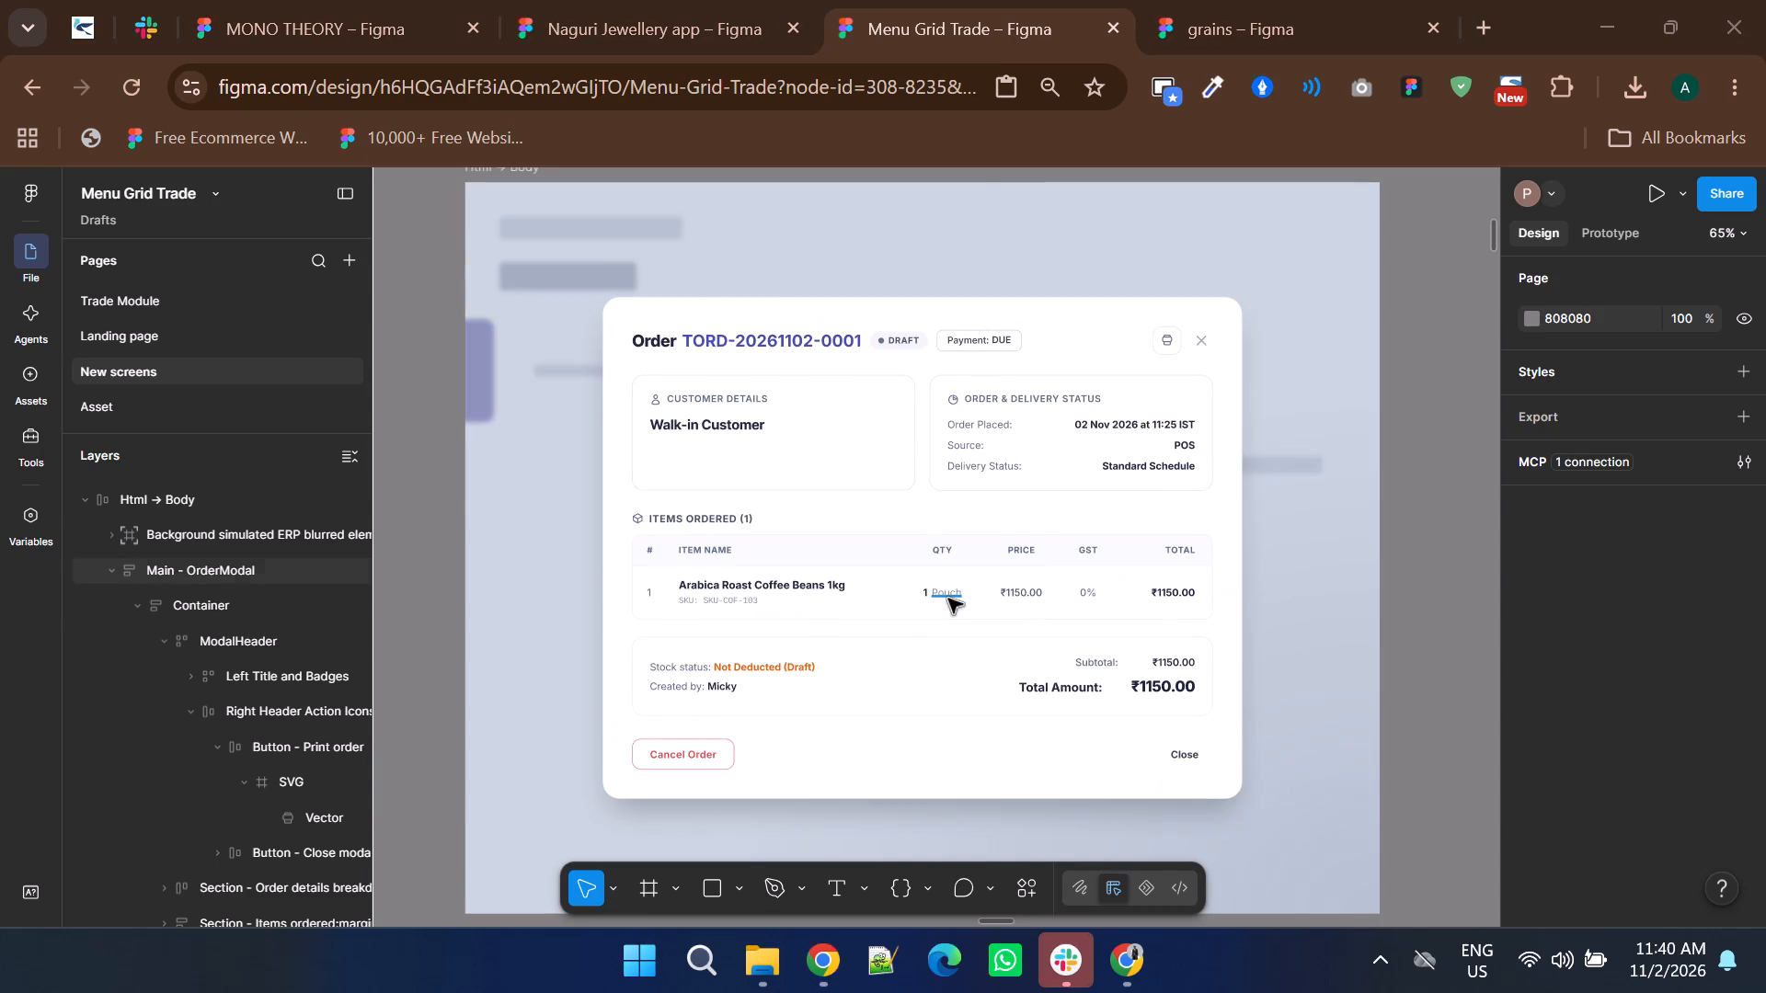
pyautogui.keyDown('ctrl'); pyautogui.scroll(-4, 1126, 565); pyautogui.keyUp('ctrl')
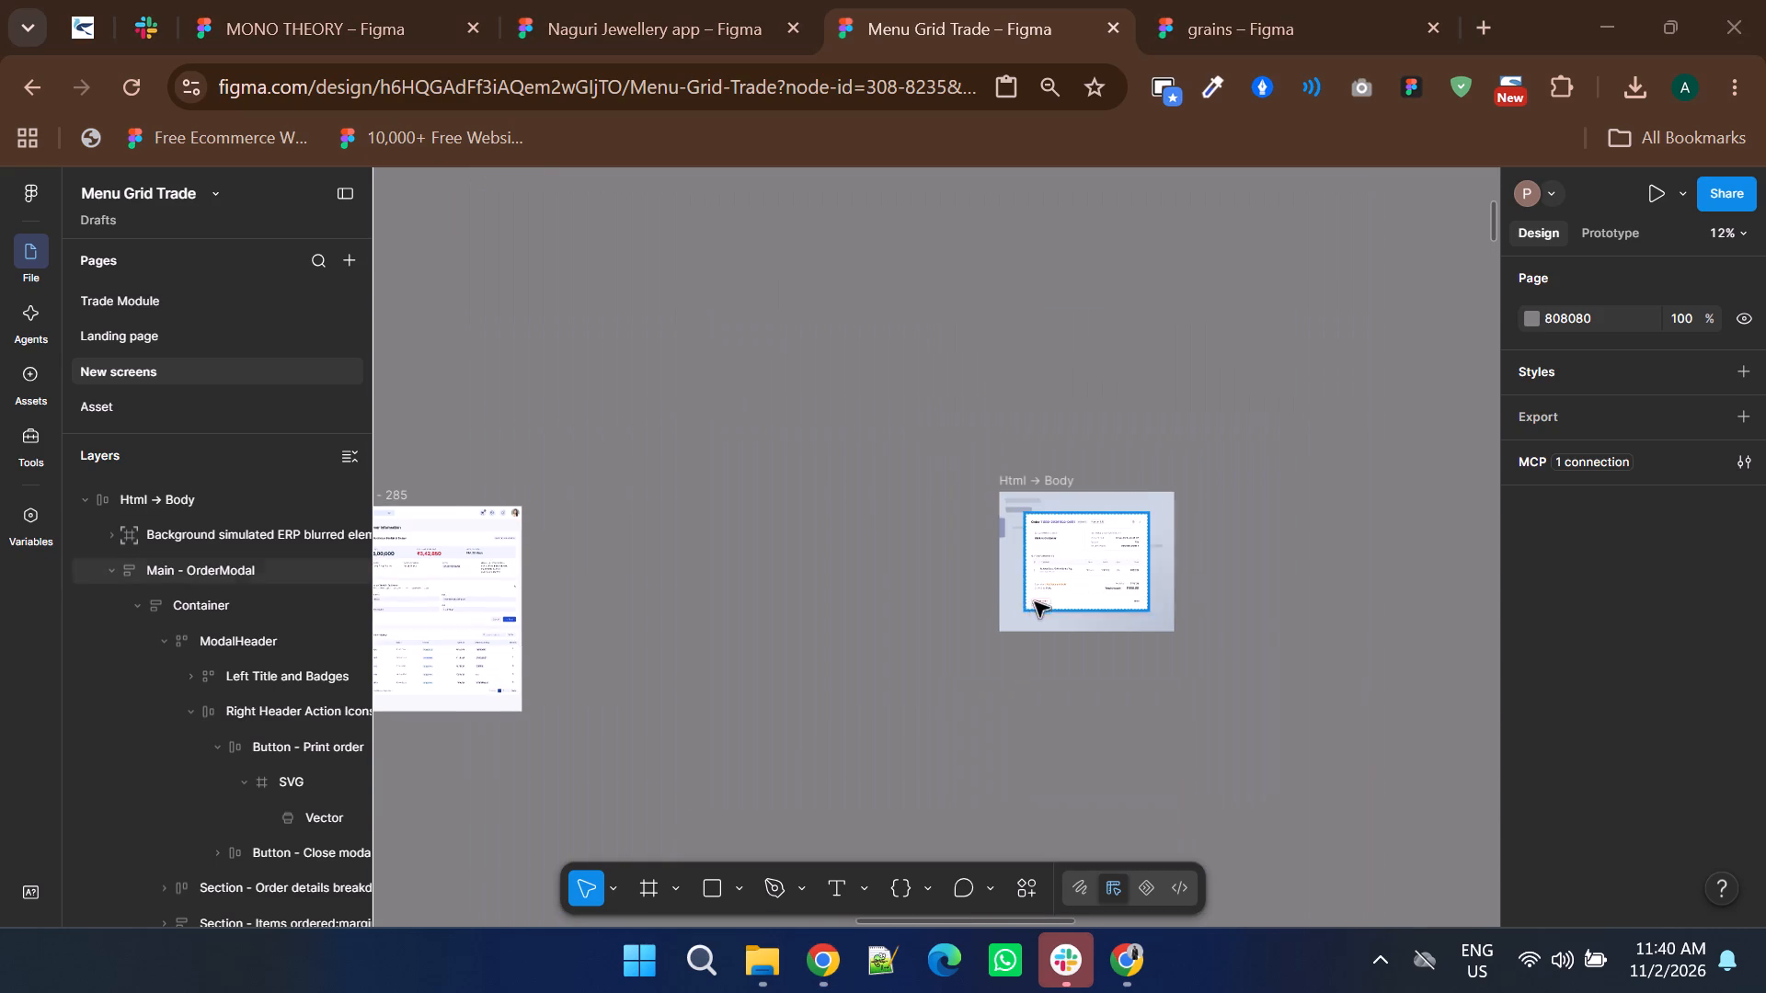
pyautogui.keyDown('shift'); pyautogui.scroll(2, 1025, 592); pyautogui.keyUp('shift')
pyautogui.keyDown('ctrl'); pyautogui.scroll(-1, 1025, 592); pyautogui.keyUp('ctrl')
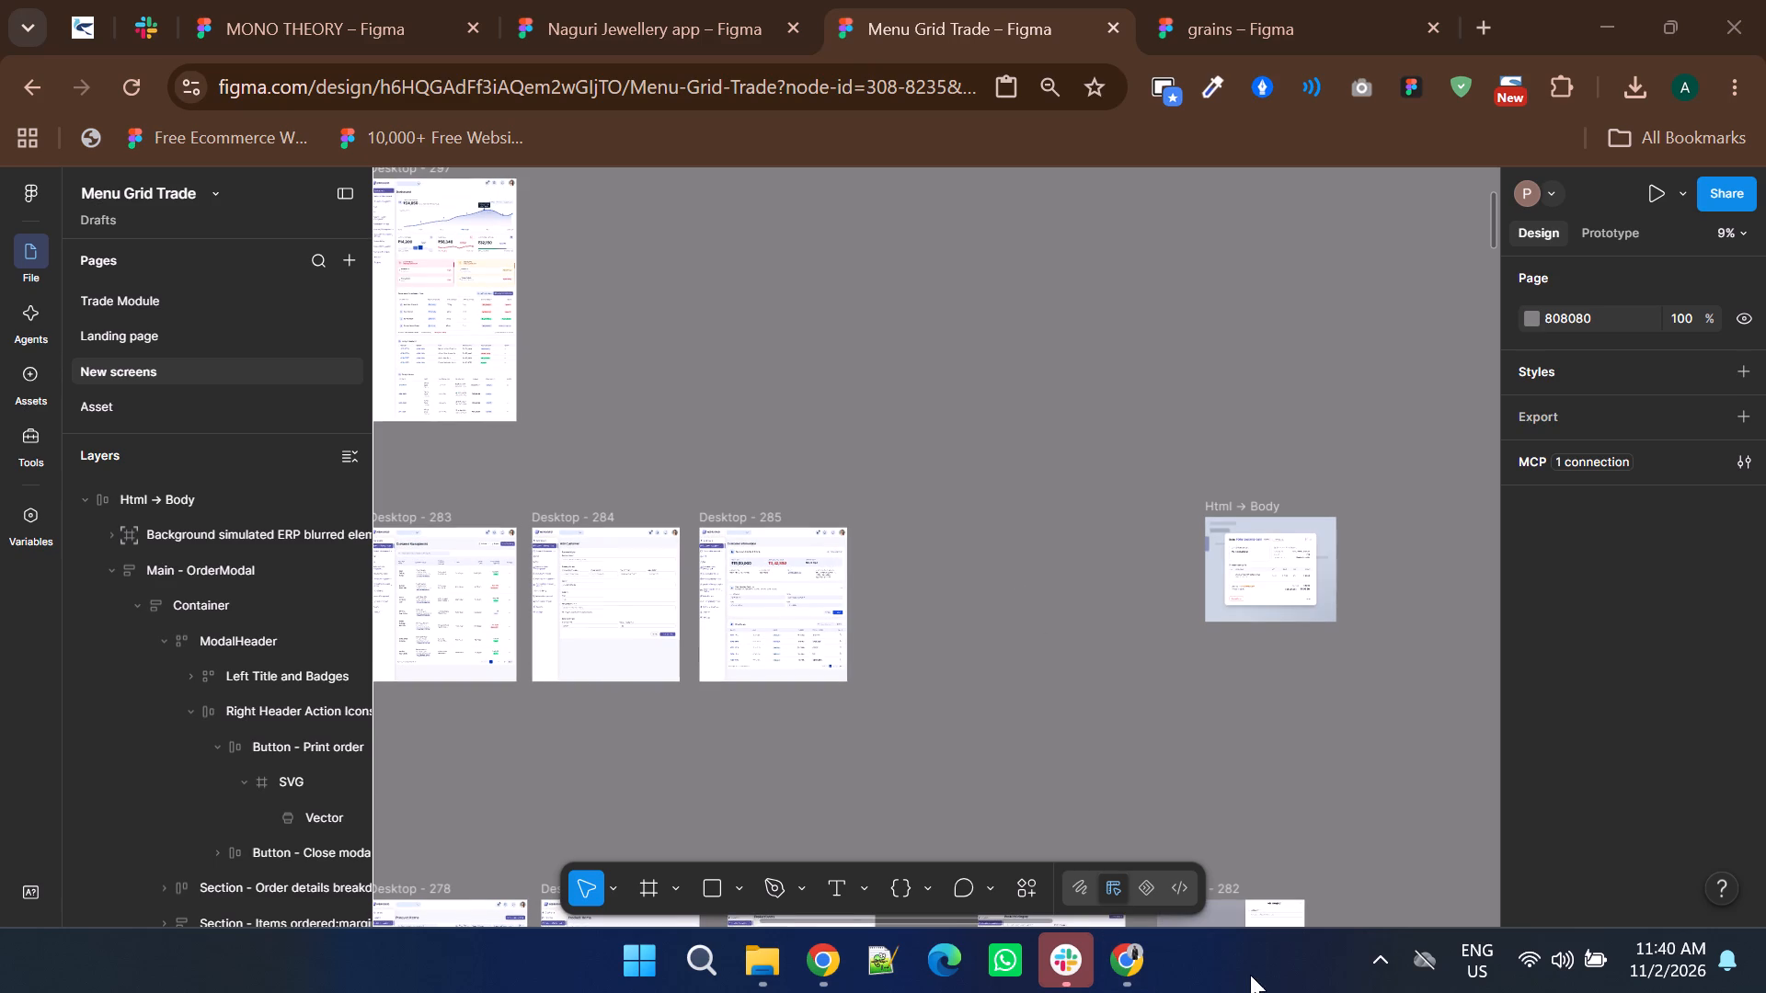
# Show the hidden system tray icons.
pyautogui.click(1367, 953)
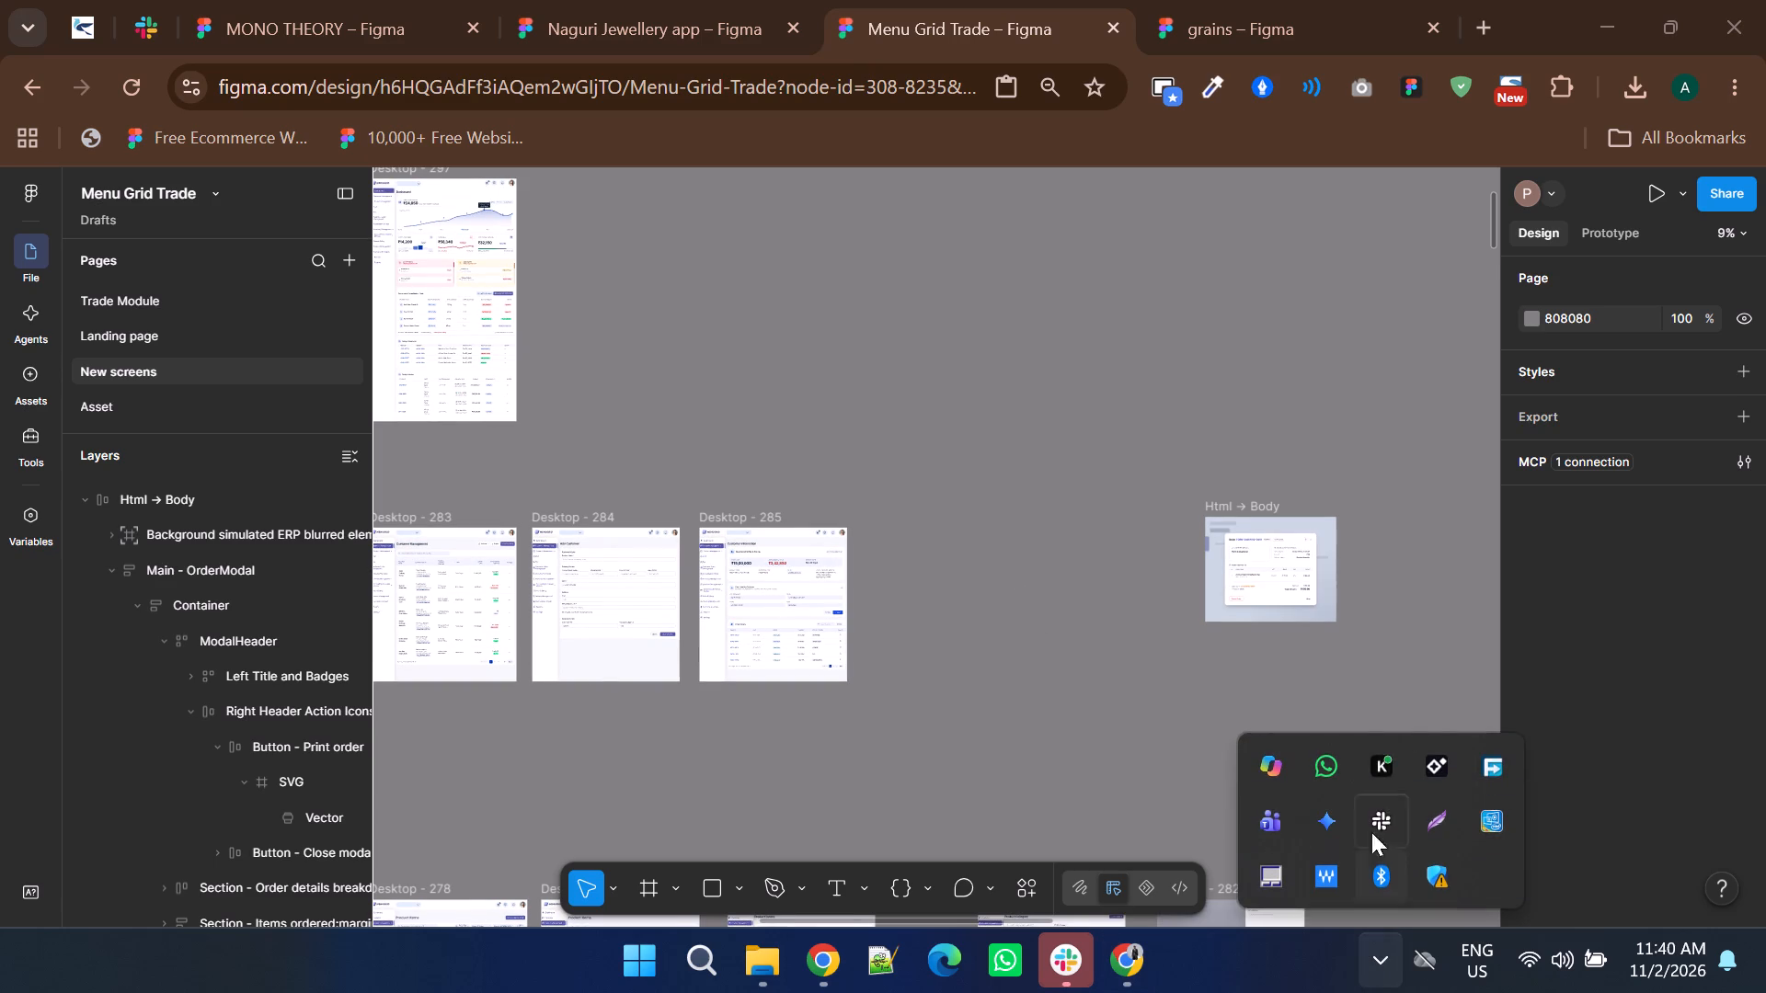
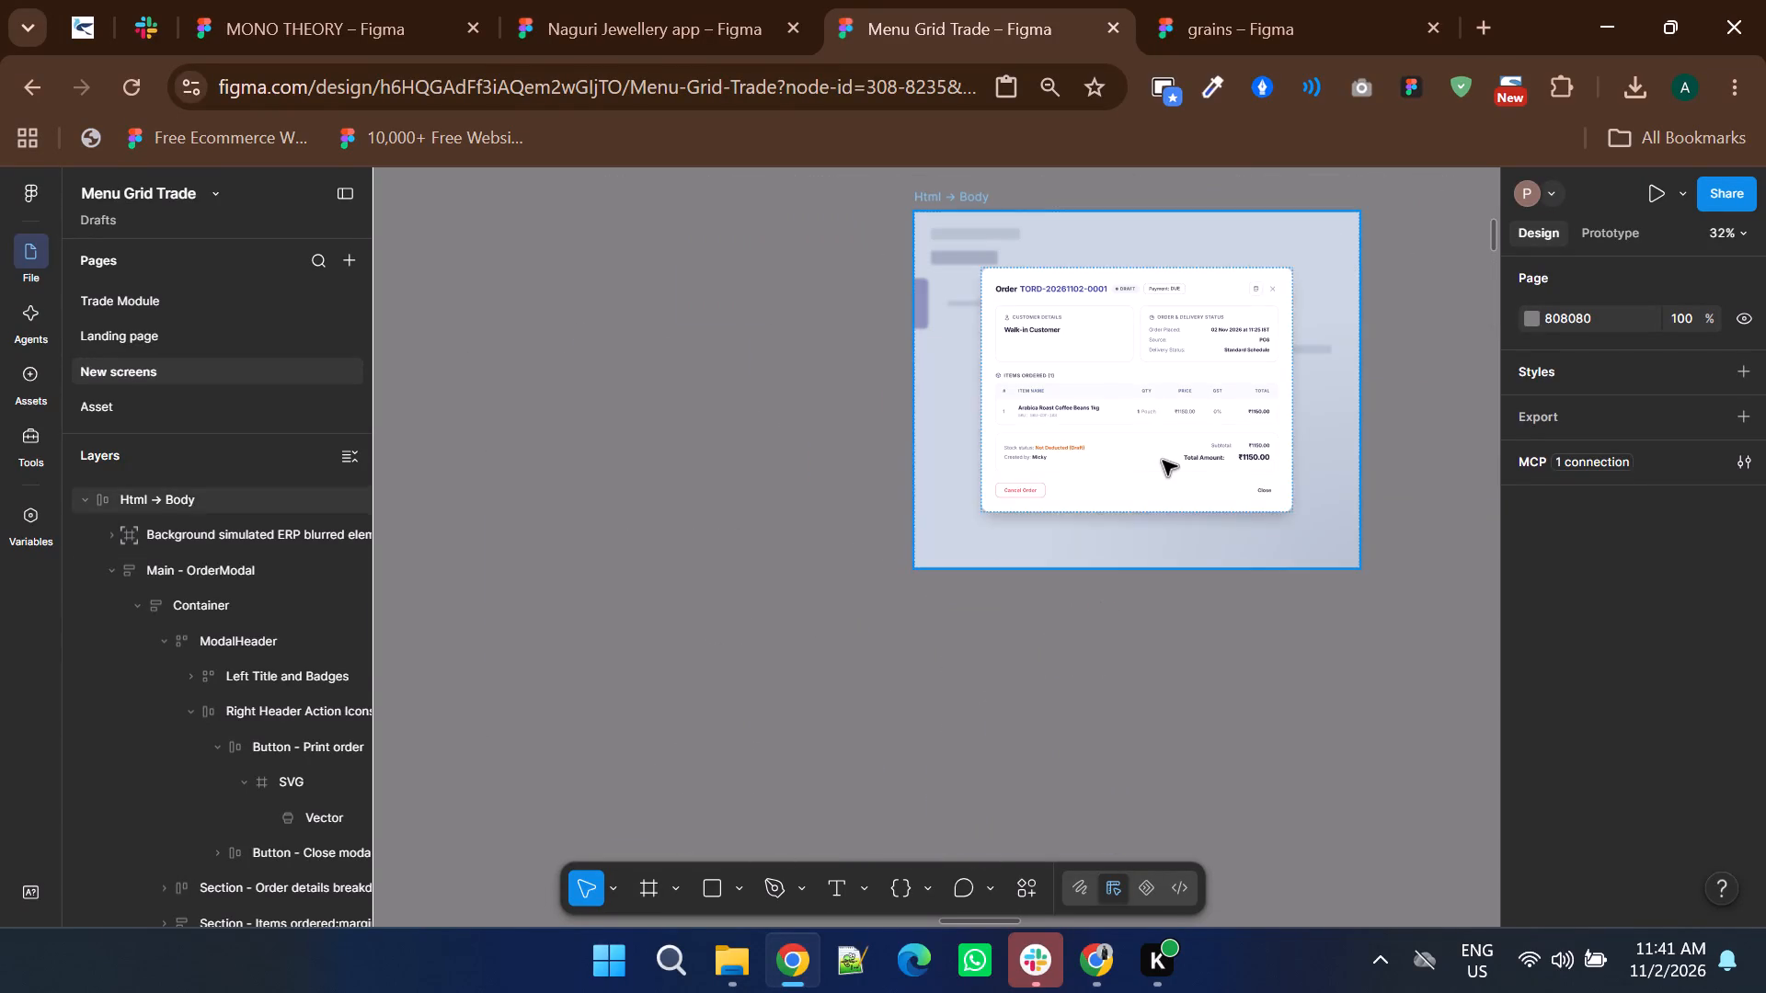
# Examine the pasted Order Details modal up close, covering its header, customer, delivery, items and total sections.
pyautogui.scroll(1, 1156, 455)
pyautogui.keyDown('shift'); pyautogui.scroll(-1, 1150, 465); pyautogui.keyUp('shift')
pyautogui.keyDown('ctrl'); pyautogui.scroll(3, 914, 508); pyautogui.keyUp('ctrl')
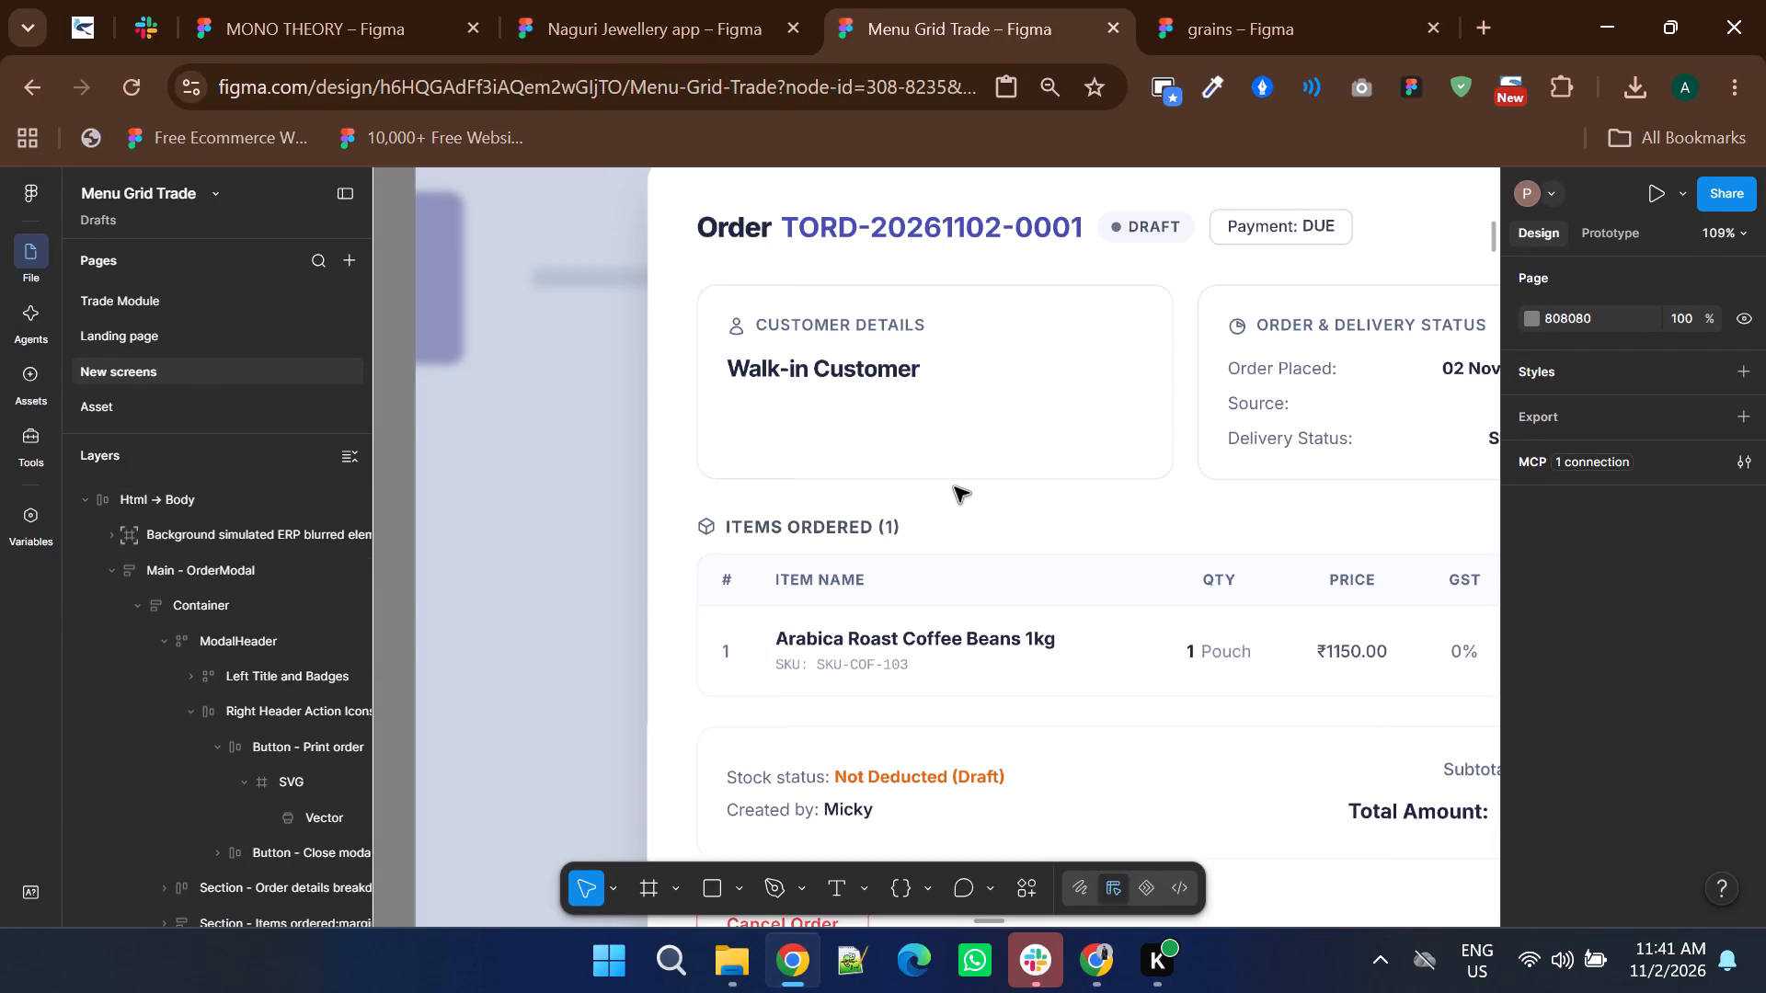
pyautogui.keyDown('shift'); pyautogui.scroll(-3, 955, 487); pyautogui.keyUp('shift')
pyautogui.keyDown('ctrl'); pyautogui.scroll(-2, 955, 487); pyautogui.keyUp('ctrl')
pyautogui.keyDown('ctrl'); pyautogui.scroll(5, 973, 421); pyautogui.keyUp('ctrl')
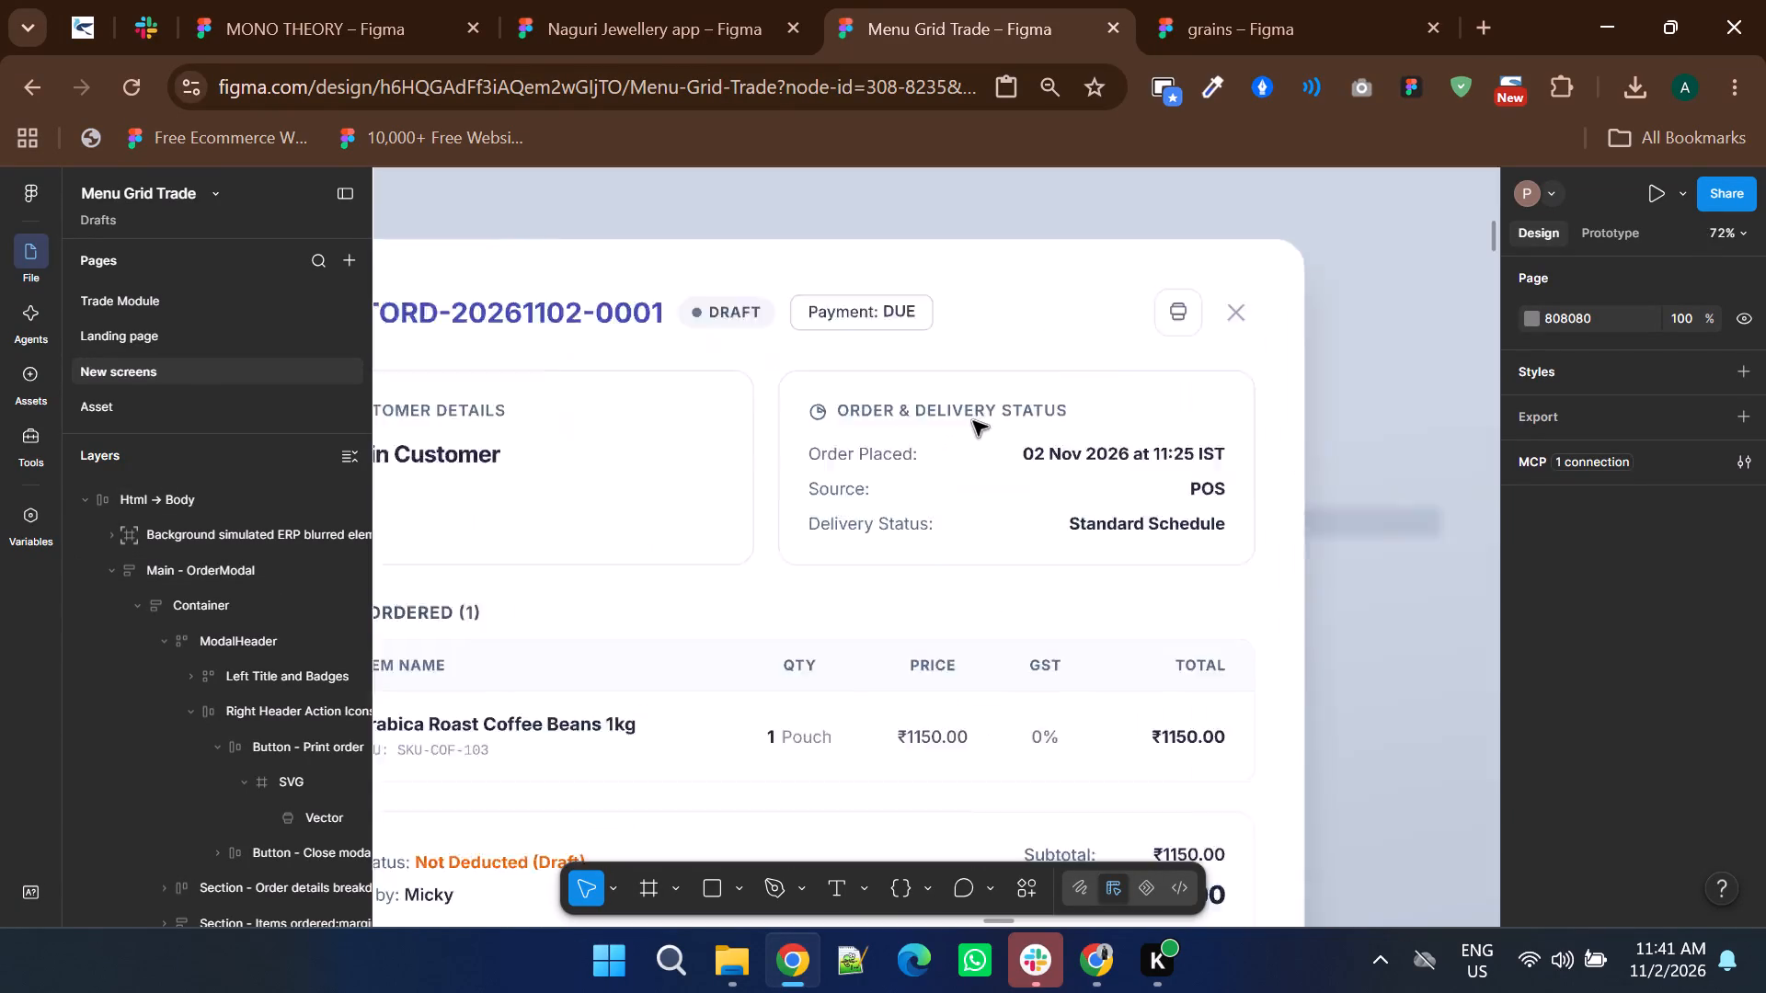
pyautogui.keyDown('ctrl'); pyautogui.scroll(1, 973, 421); pyautogui.keyUp('ctrl')
pyautogui.keyDown('ctrl'); pyautogui.scroll(-6, 1022, 502); pyautogui.keyUp('ctrl')
# Duplicate the Desktop - 283 Customer Management frame and place the copy in the same row, just after Desktop - 285.
pyautogui.keyDown('ctrl'); pyautogui.scroll(-1, 1022, 502); pyautogui.keyUp('ctrl')
pyautogui.keyDown('shift'); pyautogui.scroll(4, 1022, 502); pyautogui.keyUp('shift')
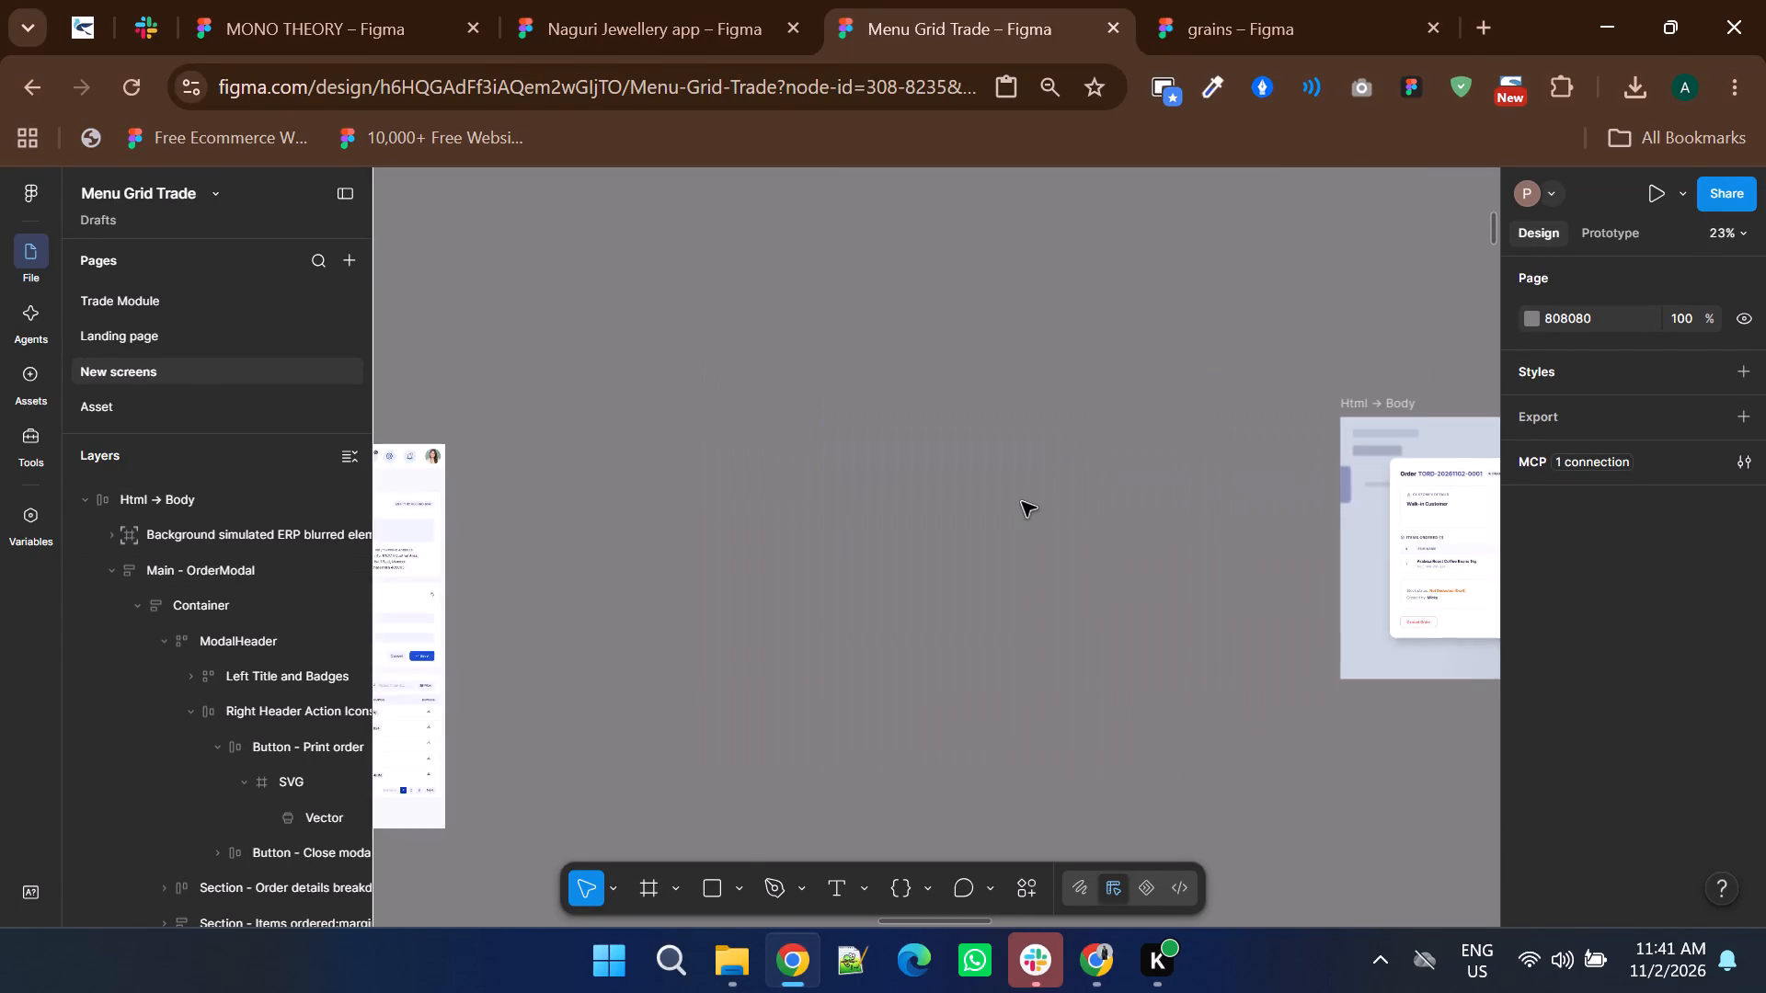
pyautogui.keyDown('ctrl'); pyautogui.scroll(-3, 1022, 502); pyautogui.keyUp('ctrl')
pyautogui.keyDown('ctrl'); pyautogui.scroll(3, 650, 530); pyautogui.keyUp('ctrl')
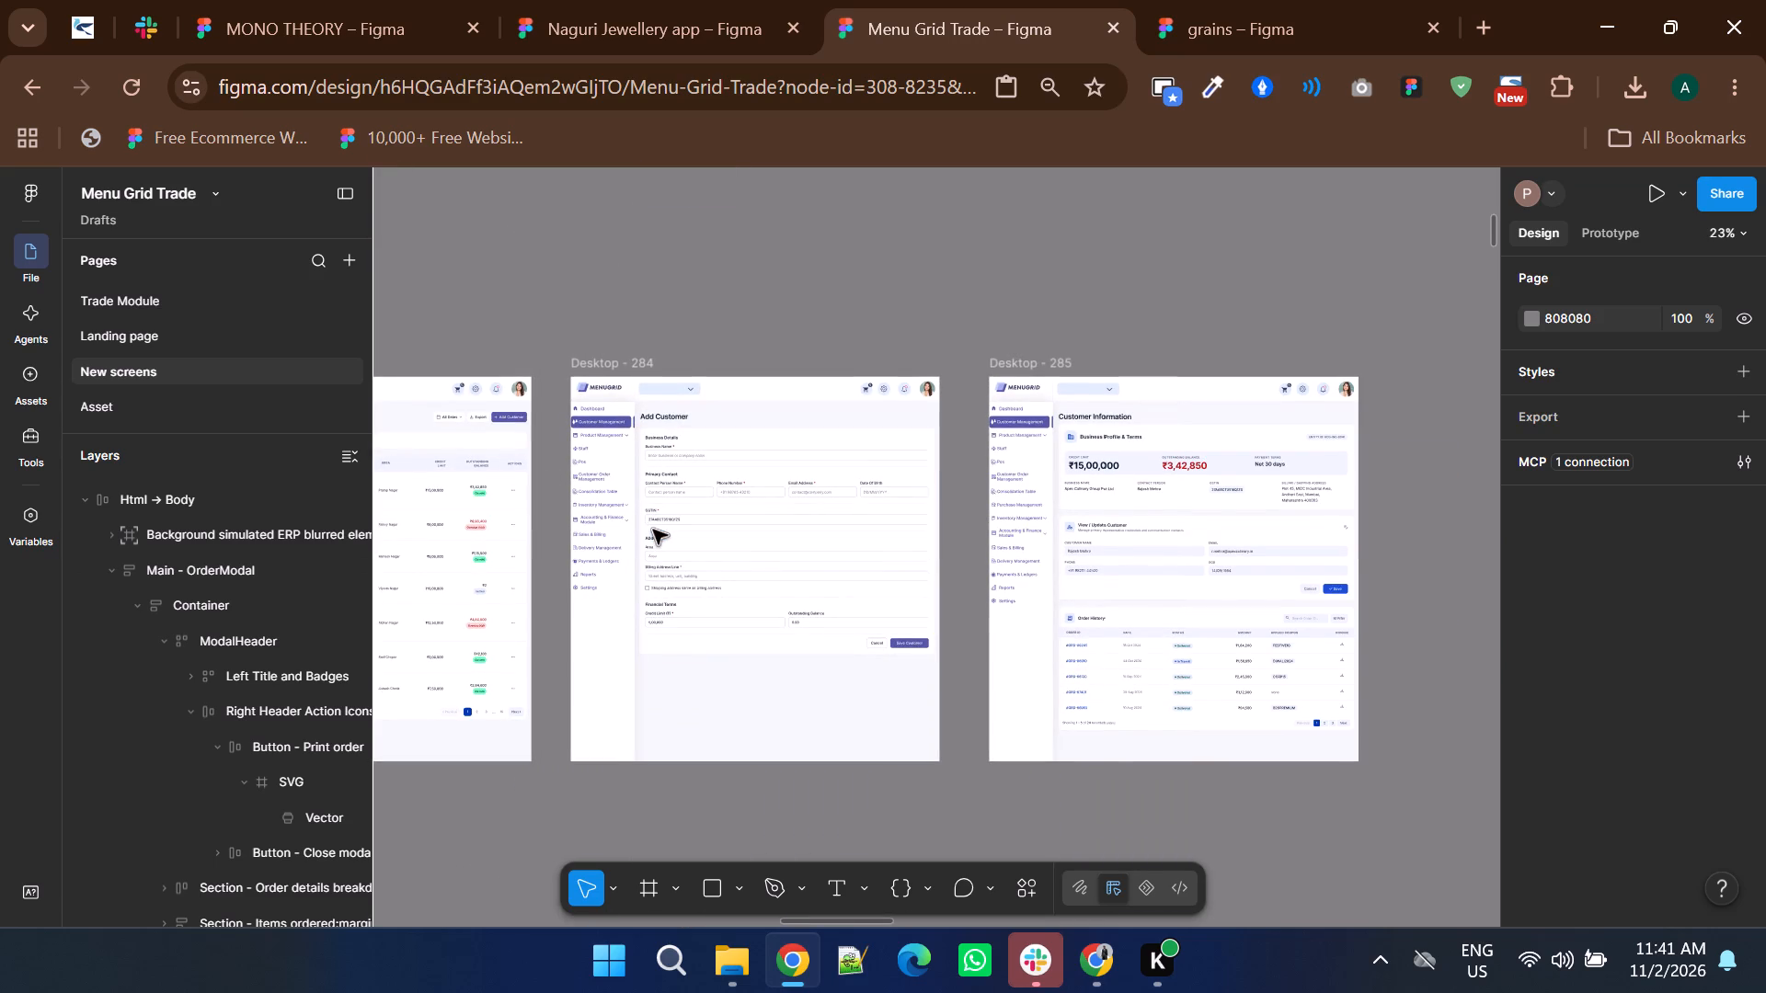
pyautogui.keyDown('ctrl'); pyautogui.scroll(-2, 773, 576); pyautogui.keyUp('ctrl')
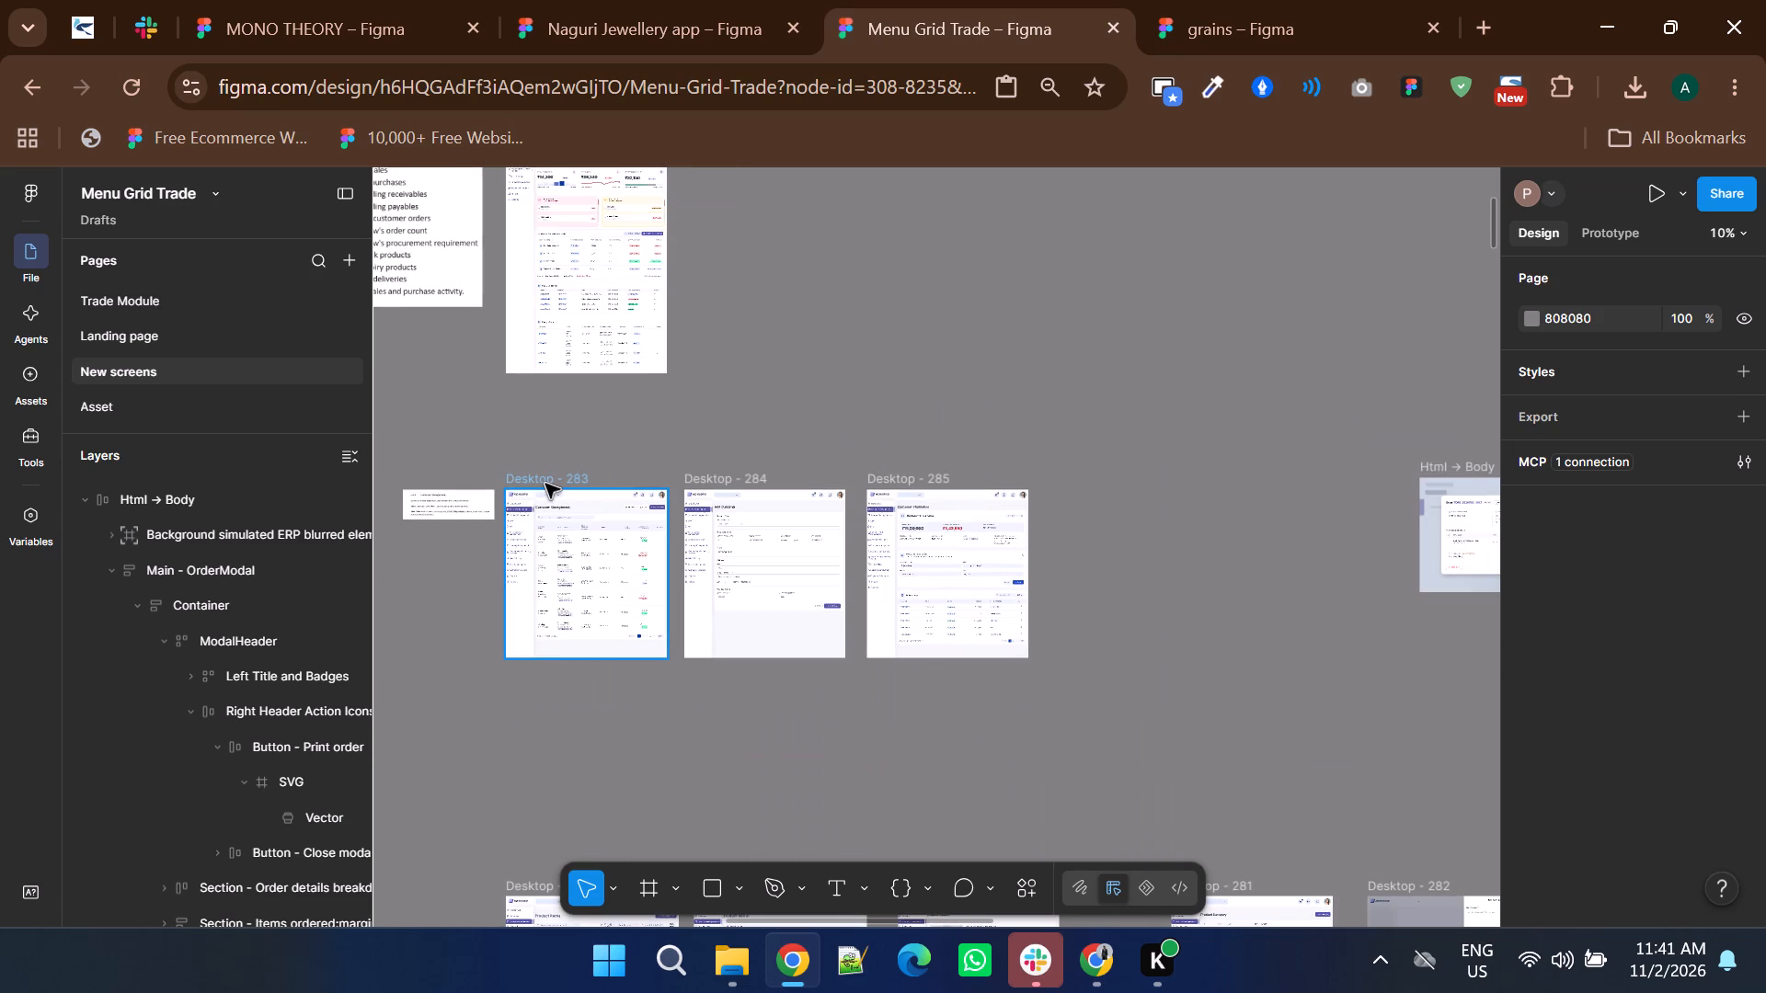
pyautogui.moveTo(545, 484); pyautogui.dragTo(1100, 485)
pyautogui.click(1109, 422)
# Draw a rectangle inside the copied Customer Management frame and size it to cover the whole screen, 1440 × 1503 at X 0, Y 0.
pyautogui.keyDown('shift'); pyautogui.scroll(-2, 1109, 422); pyautogui.keyUp('shift')
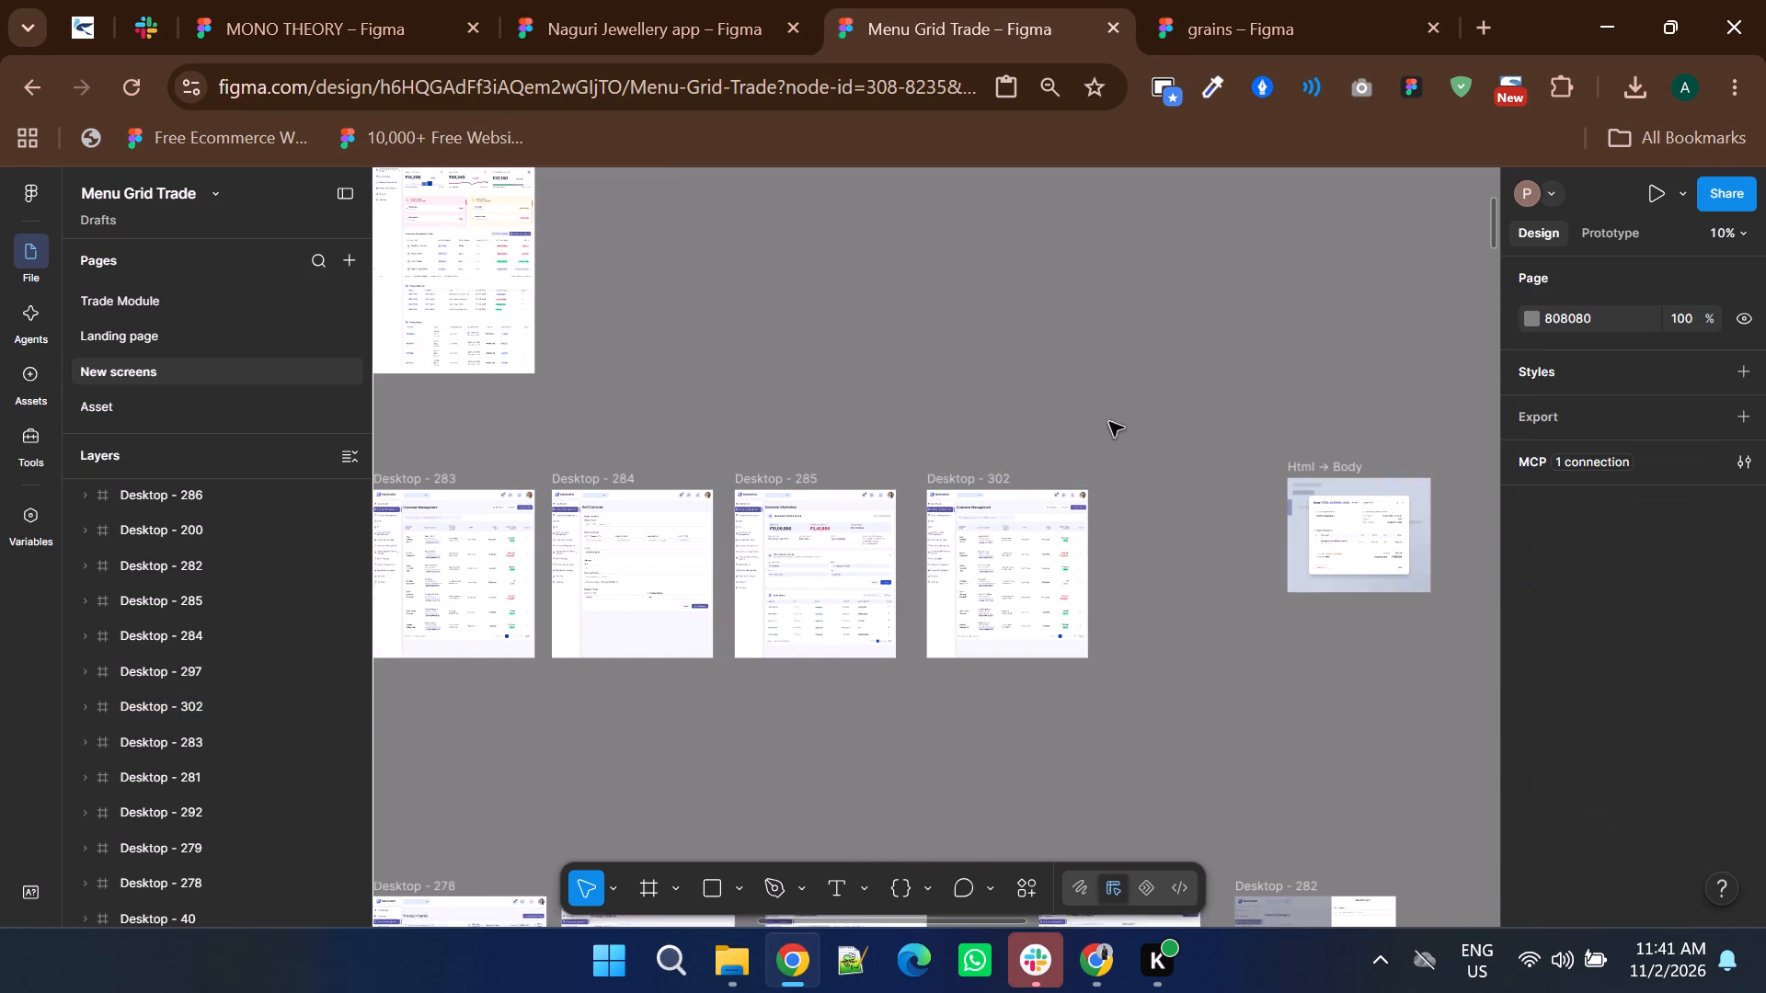
pyautogui.keyDown('ctrl'); pyautogui.scroll(1, 1037, 583); pyautogui.keyUp('ctrl')
pyautogui.click(705, 893)
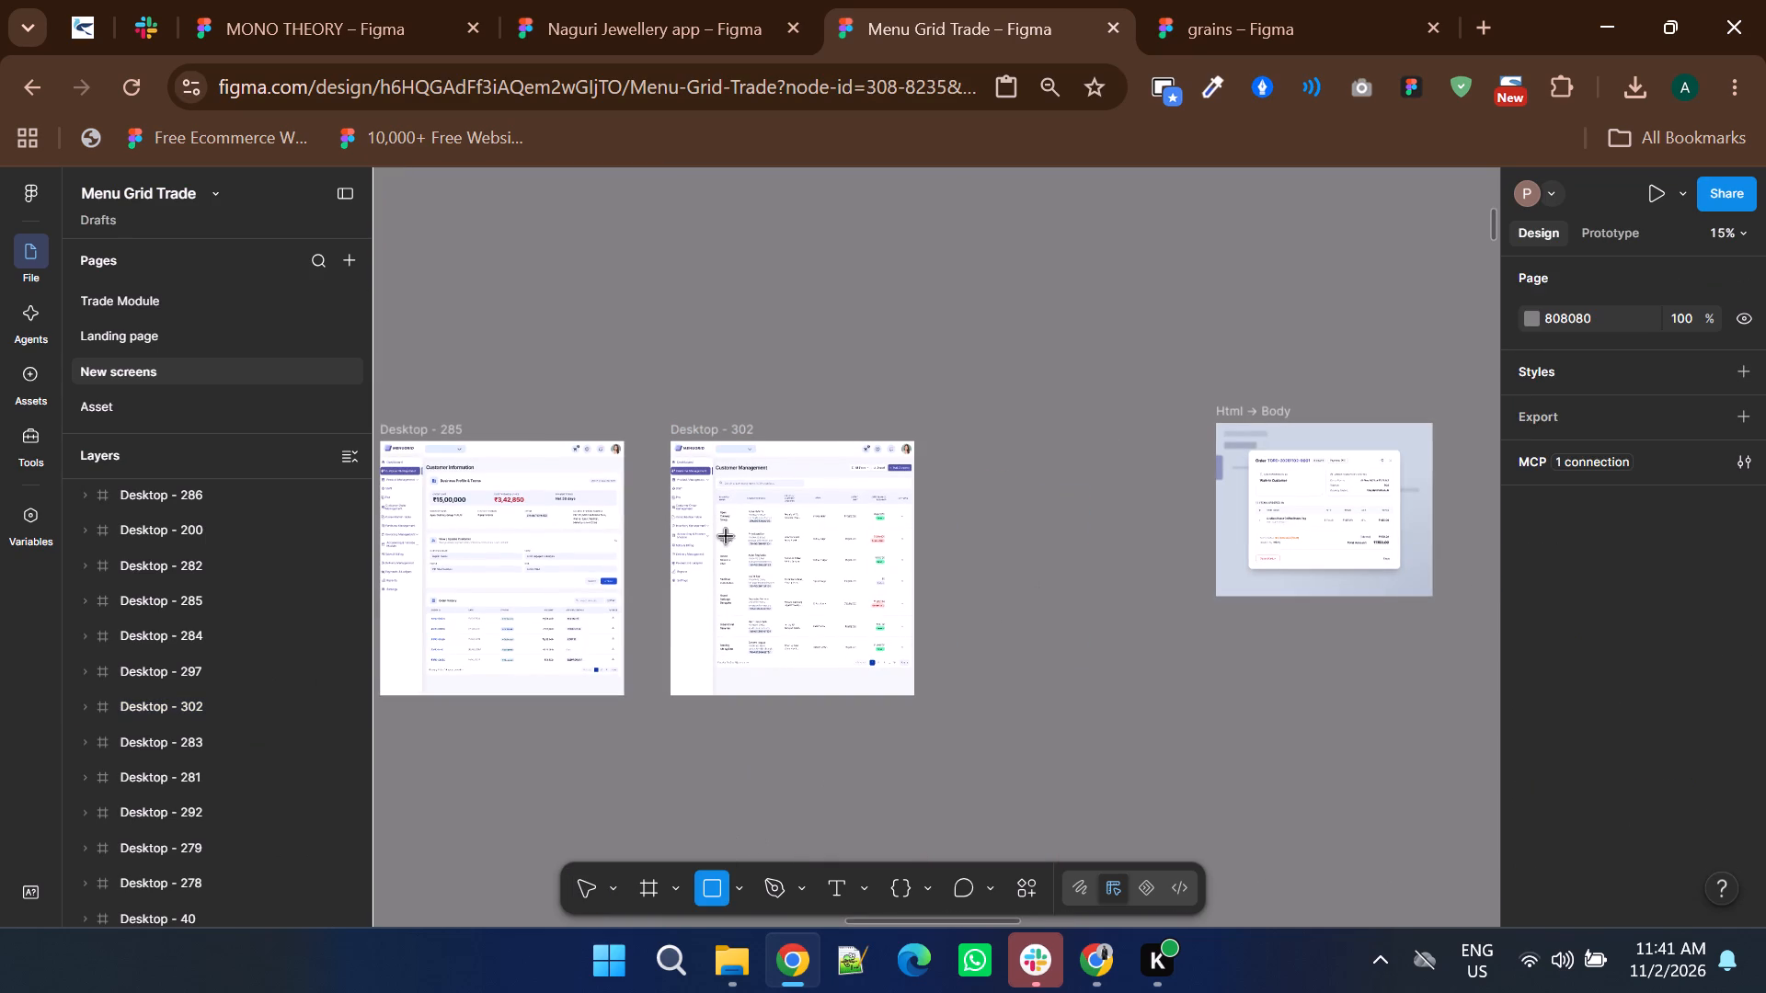
pyautogui.moveTo(677, 450); pyautogui.dragTo(756, 556)
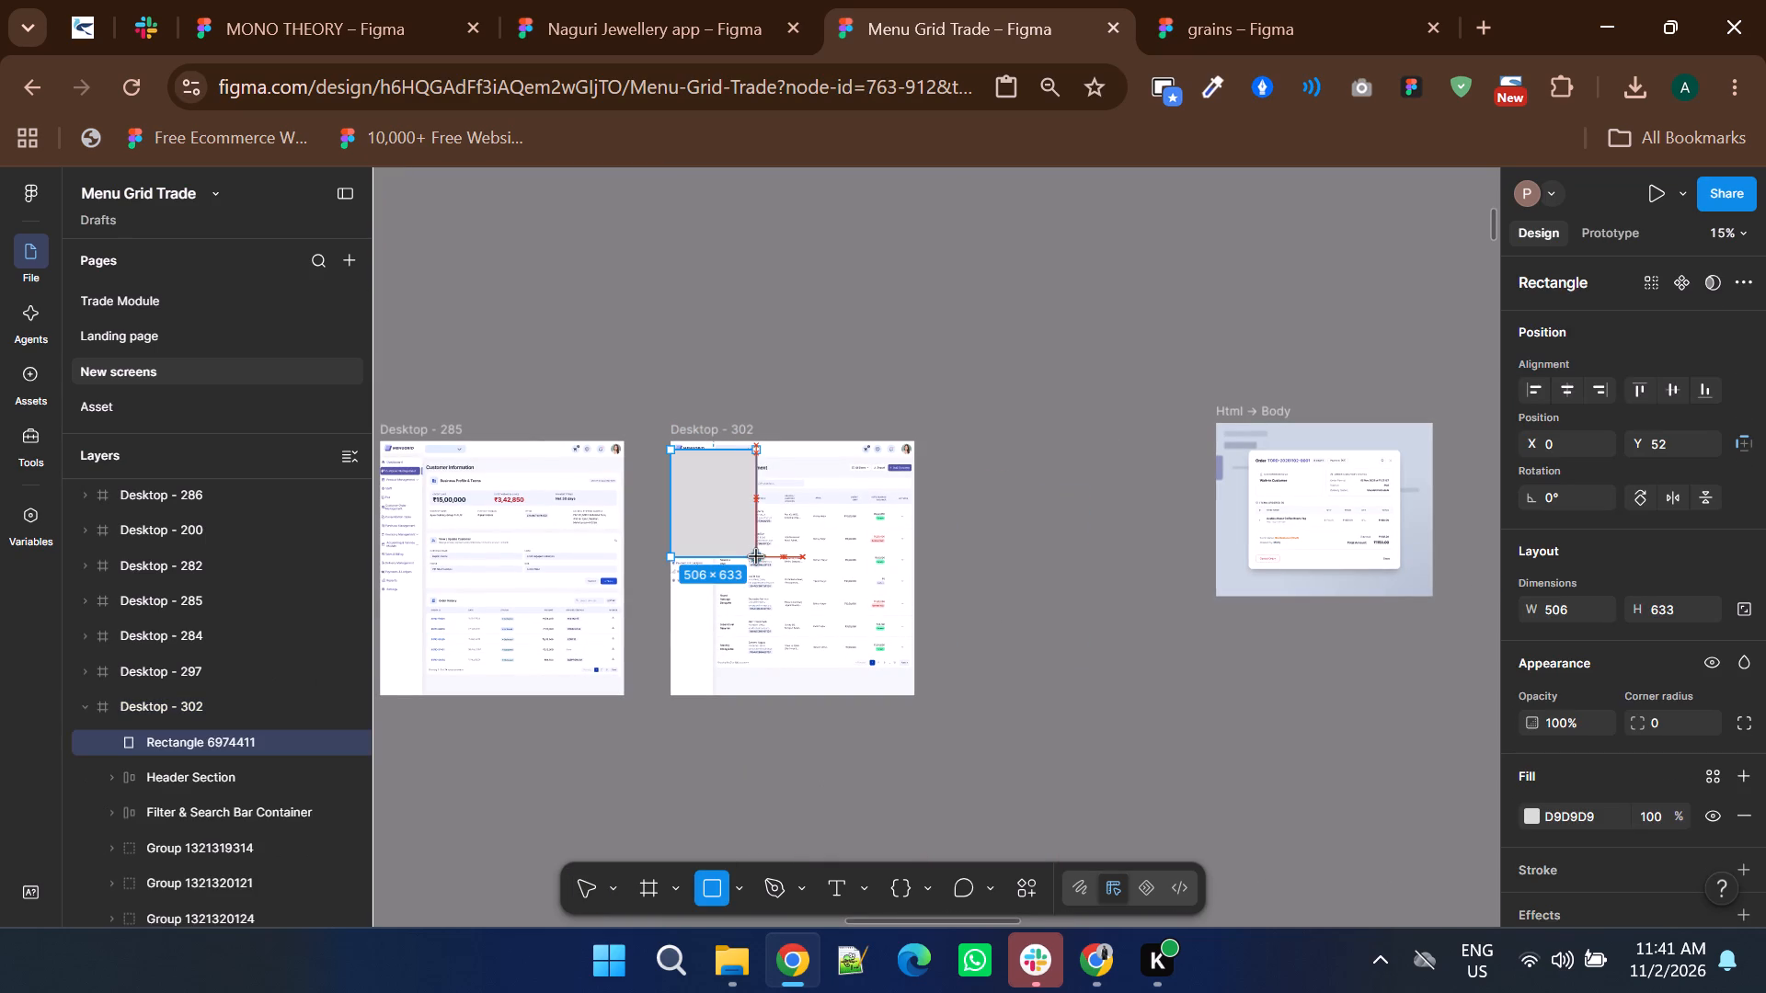
pyautogui.moveTo(756, 556); pyautogui.dragTo(912, 691)
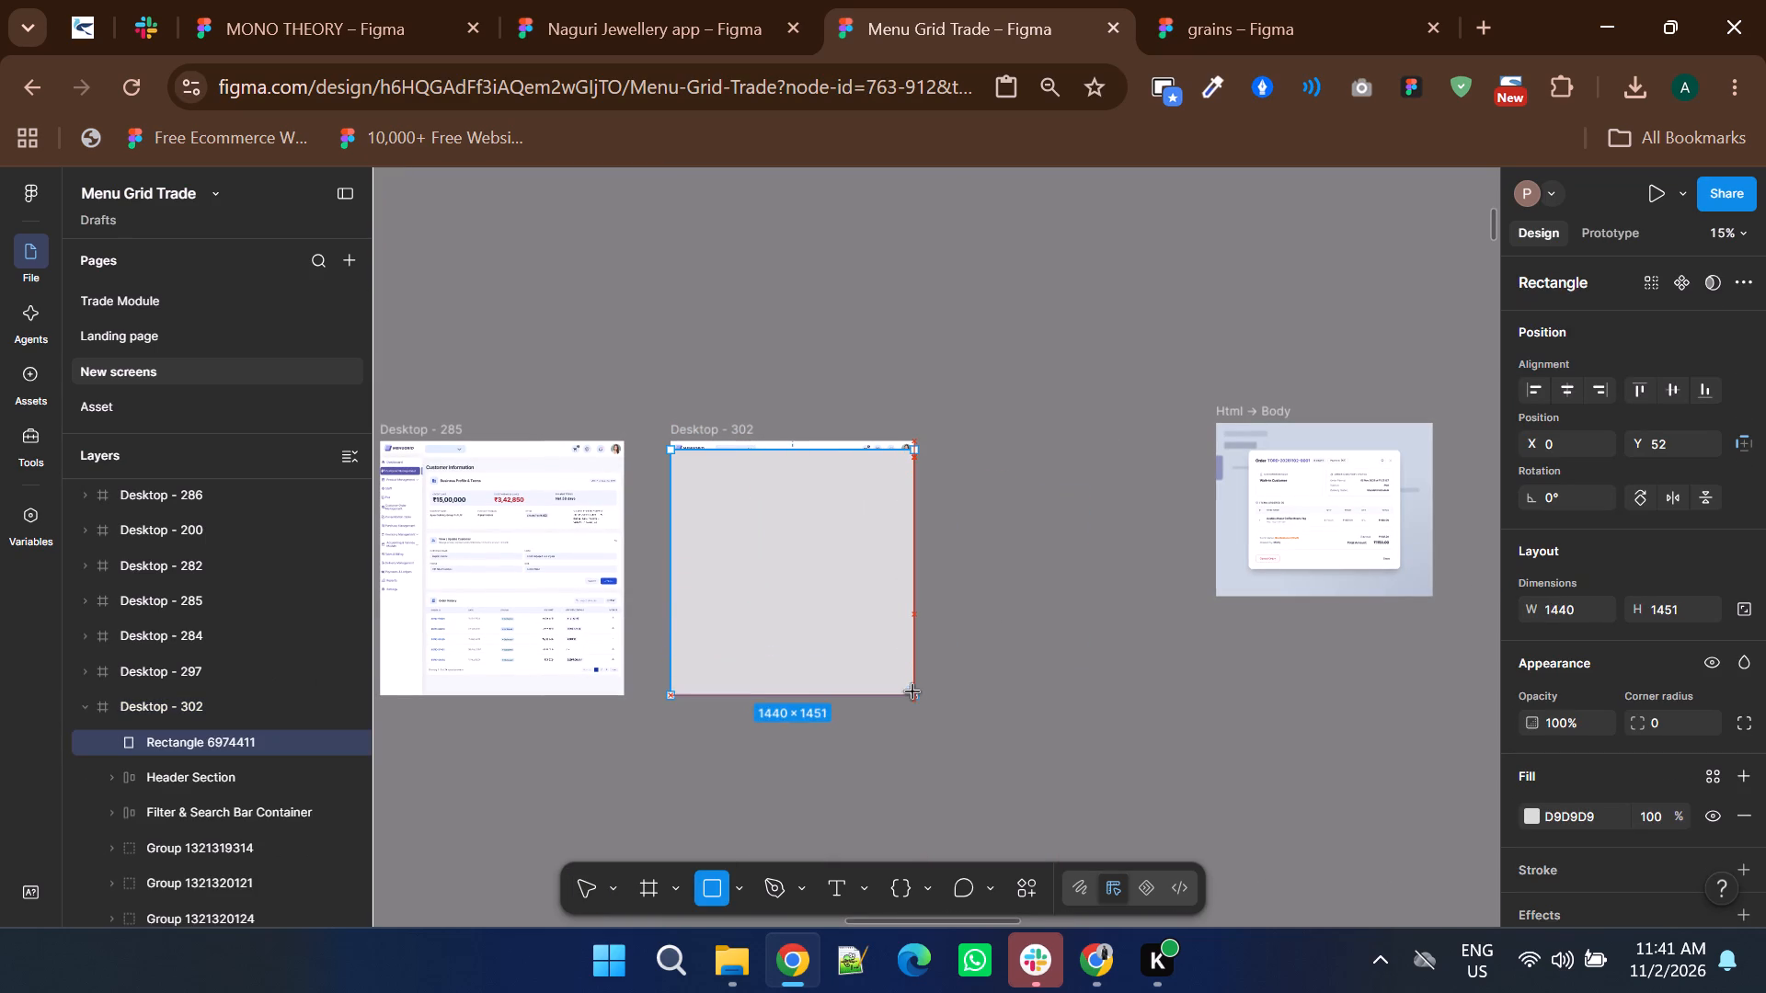
pyautogui.moveTo(912, 691); pyautogui.dragTo(915, 696)
pyautogui.keyDown('ctrl'); pyautogui.scroll(2, 709, 466); pyautogui.keyUp('ctrl')
pyautogui.moveTo(731, 432); pyautogui.dragTo(731, 411)
pyautogui.keyDown('ctrl'); pyautogui.scroll(-2, 796, 371); pyautogui.keyUp('ctrl')
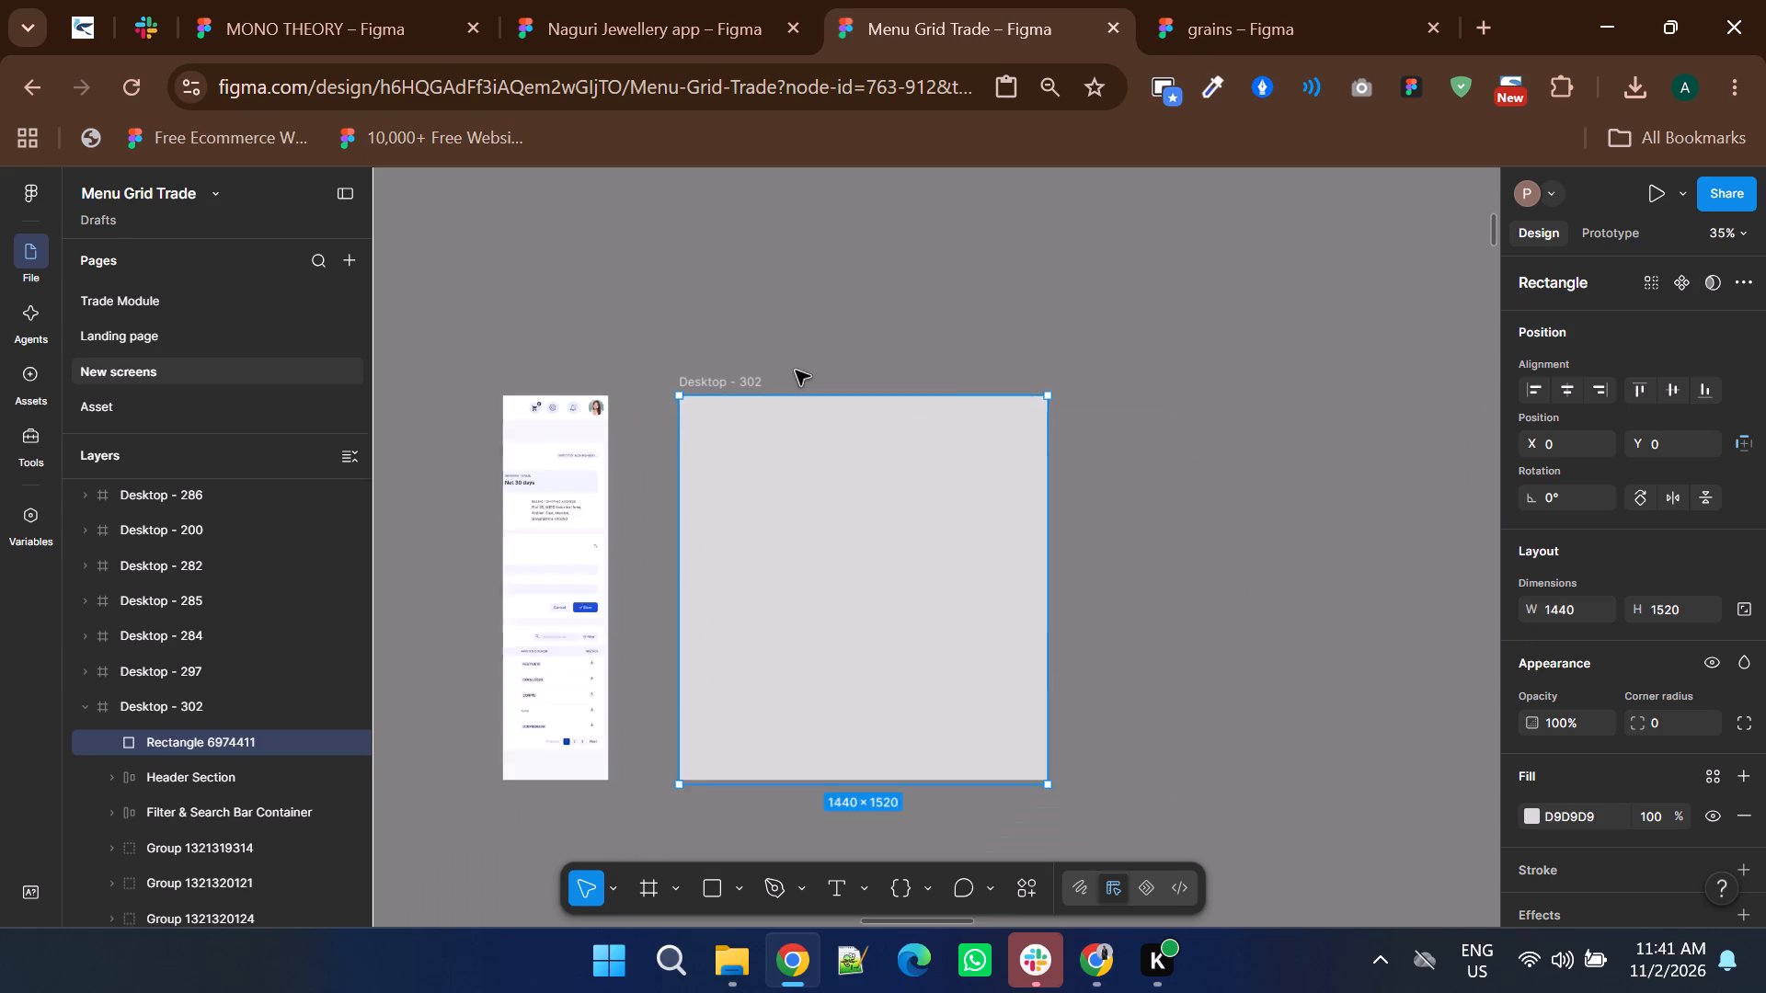
pyautogui.keyDown('ctrl'); pyautogui.scroll(3, 784, 647); pyautogui.keyUp('ctrl')
pyautogui.keyDown('ctrl'); pyautogui.moveTo(781, 632); pyautogui.dragTo(779, 627); pyautogui.keyUp('ctrl')
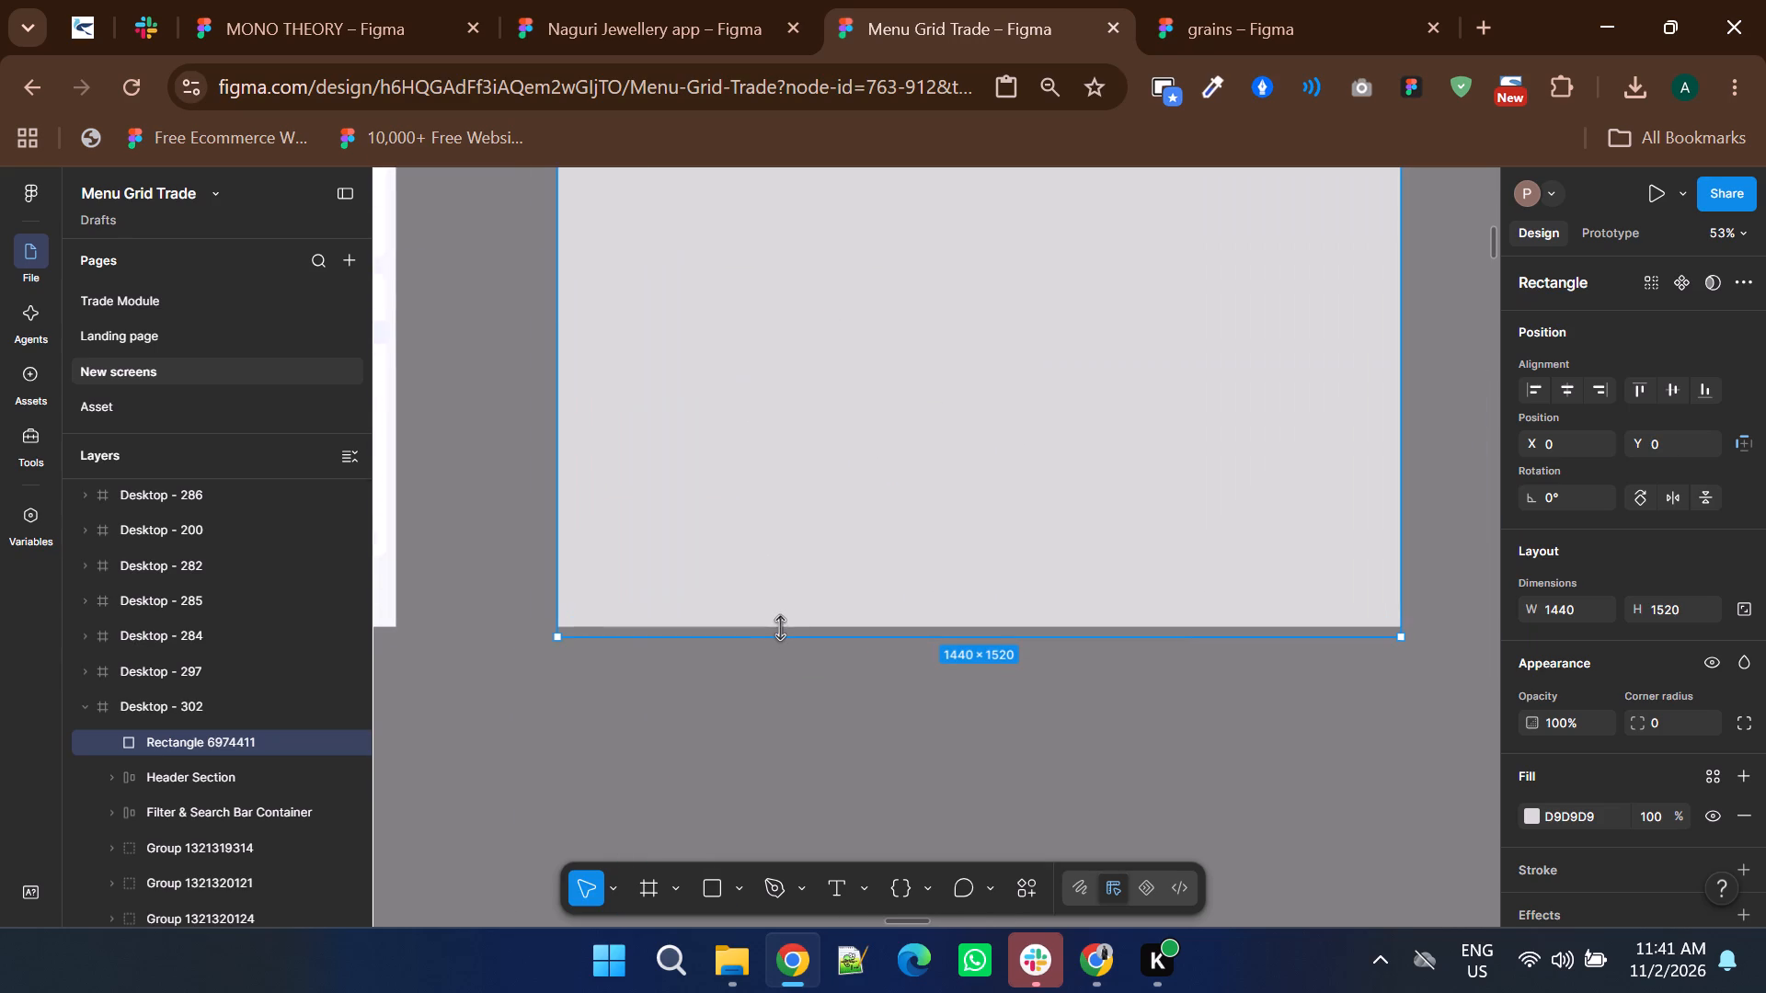
pyautogui.keyDown('ctrl'); pyautogui.moveTo(779, 627); pyautogui.dragTo(776, 622); pyautogui.keyUp('ctrl')
pyautogui.click(832, 753)
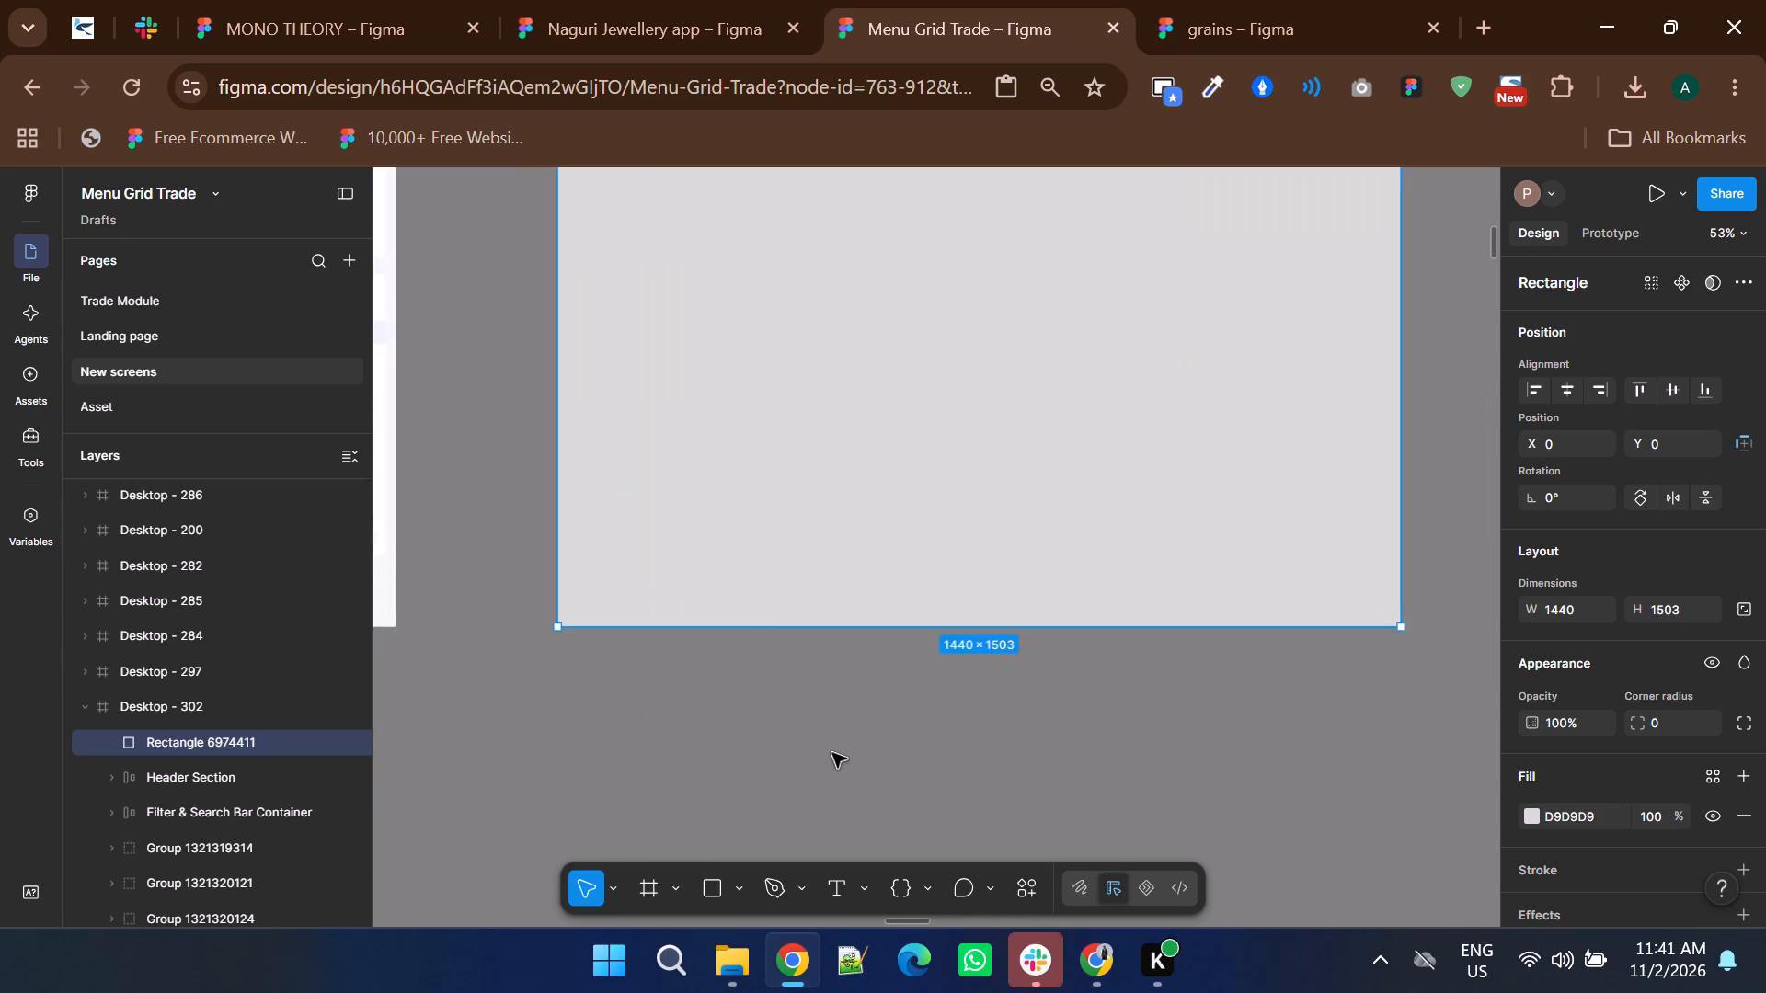
# Set the covering rectangle's fill to black 000000 at 59% opacity as a dimming overlay, and clear the selection.
pyautogui.keyDown('ctrl'); pyautogui.scroll(-3, 832, 753); pyautogui.keyUp('ctrl')
pyautogui.keyDown('ctrl'); pyautogui.click(880, 586); pyautogui.keyUp('ctrl')
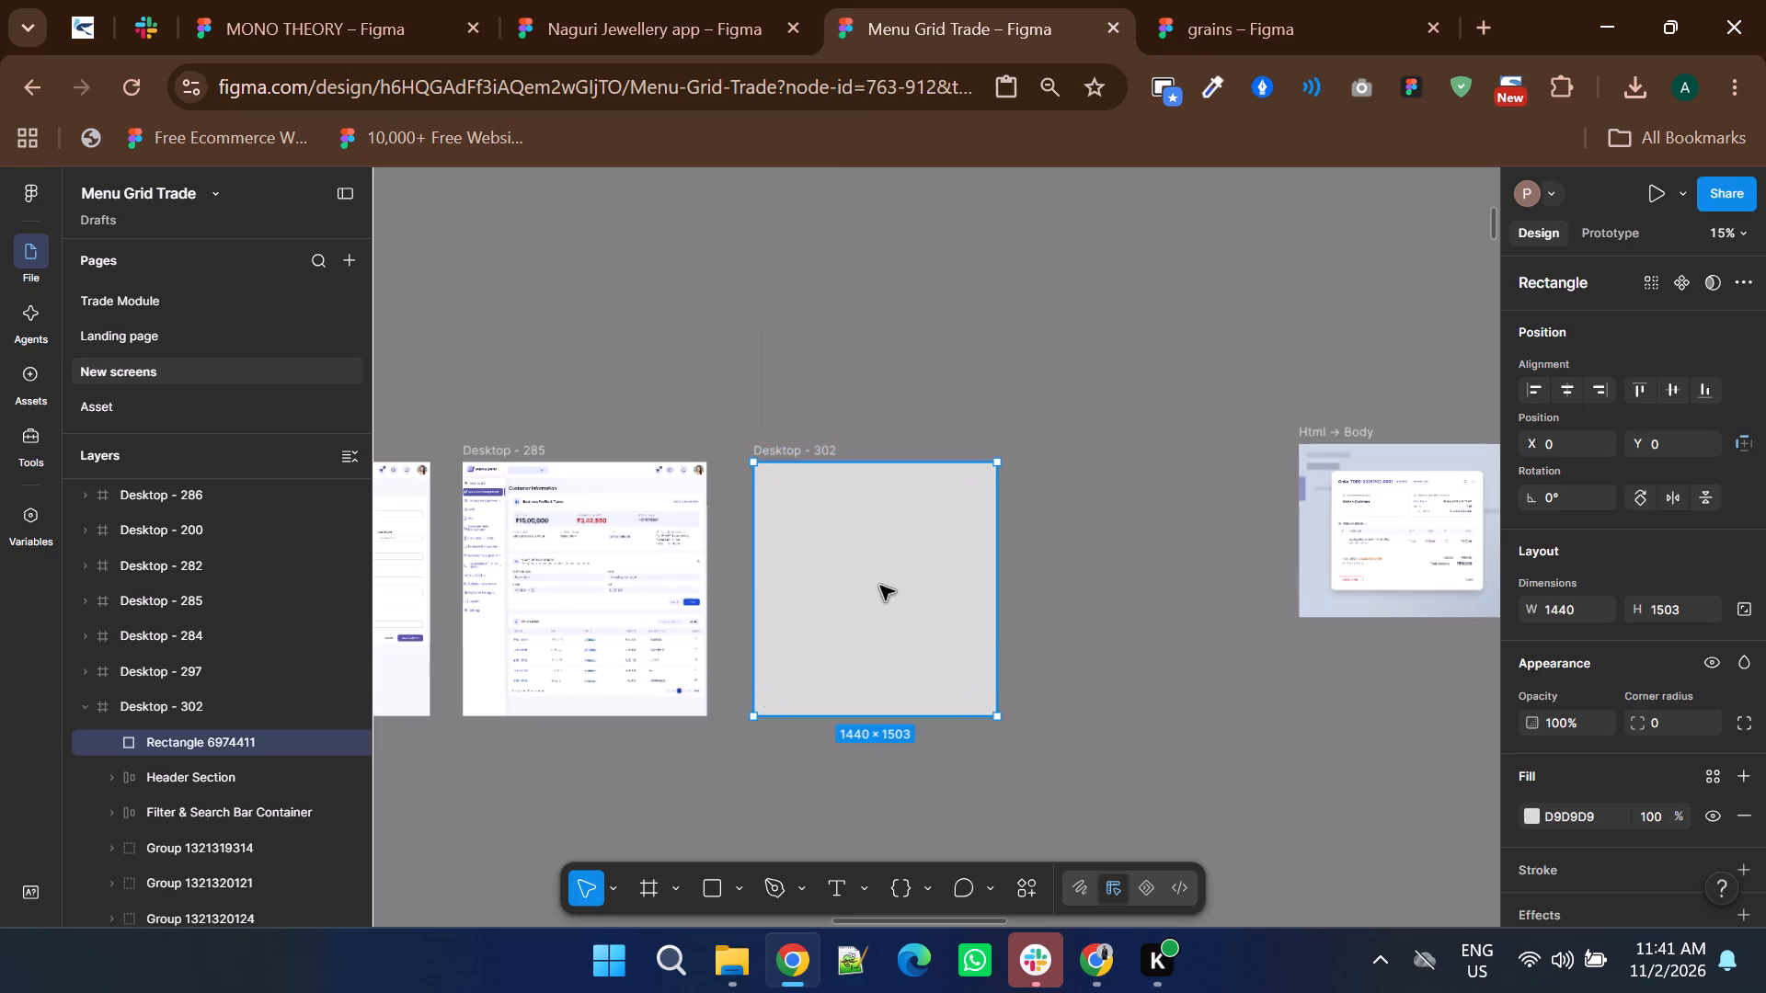
pyautogui.scroll(-2, 1658, 727)
pyautogui.click(1530, 701)
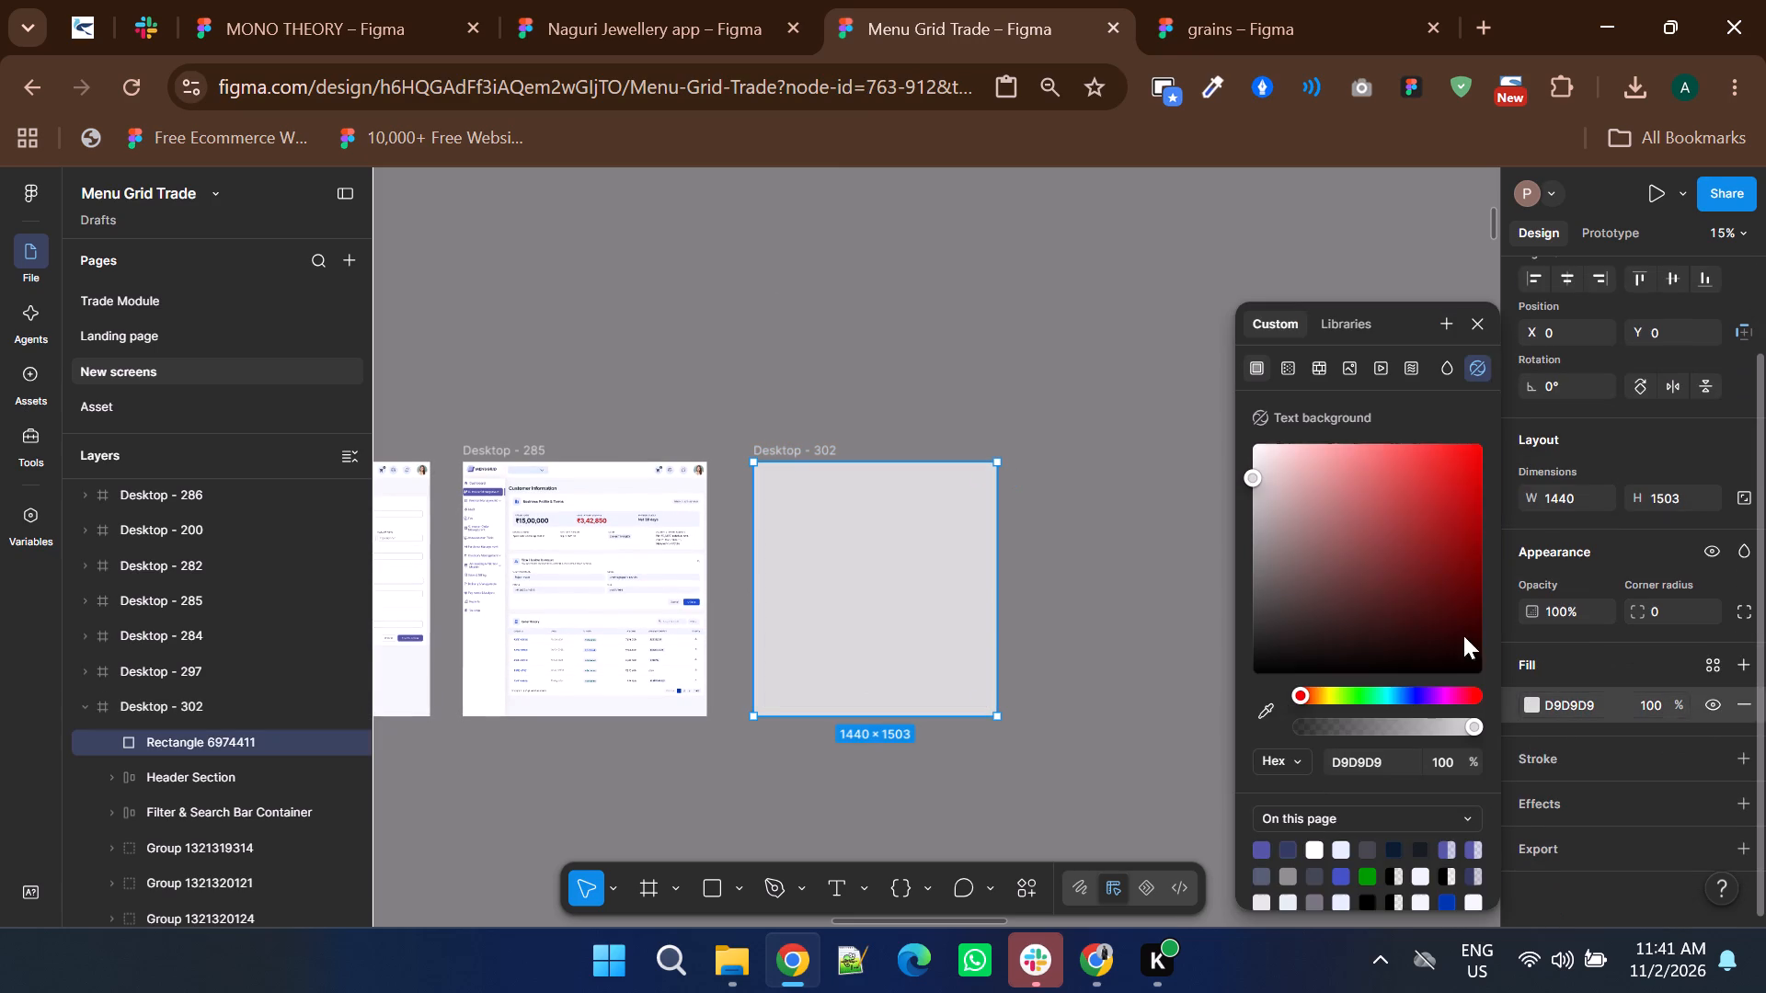
pyautogui.moveTo(1359, 598); pyautogui.dragTo(1098, 804)
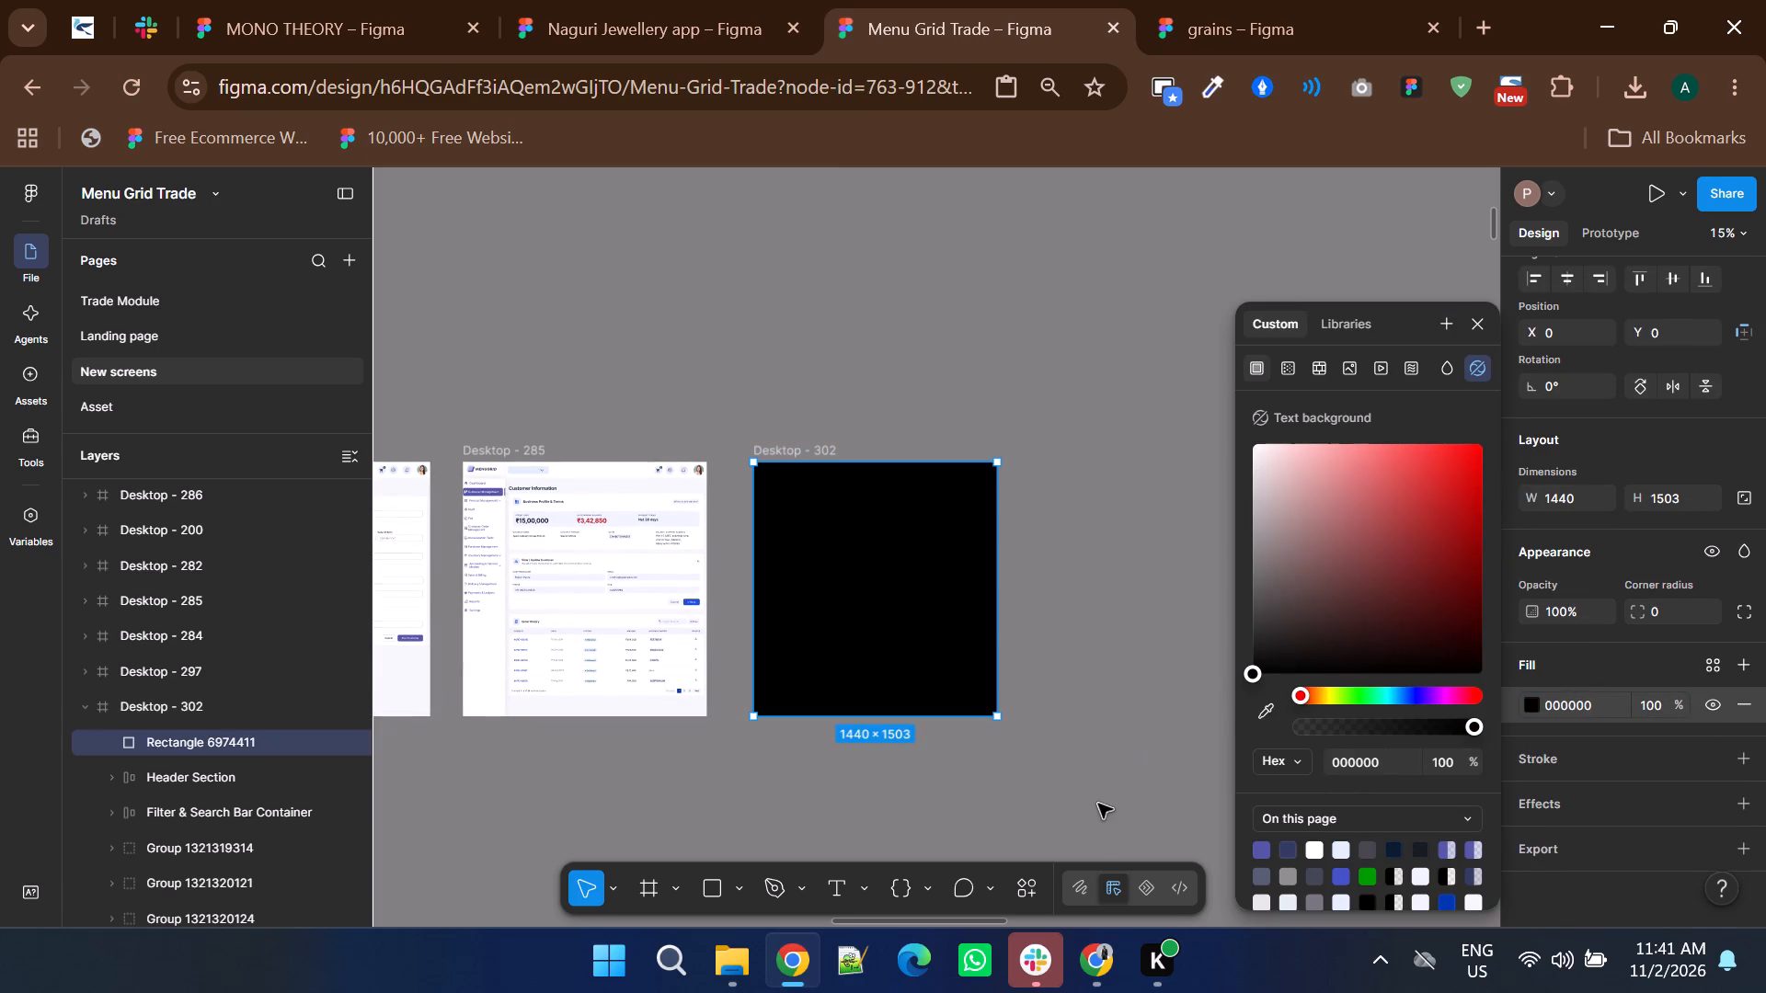
pyautogui.click(1387, 725)
pyautogui.moveTo(1388, 726); pyautogui.dragTo(1403, 726)
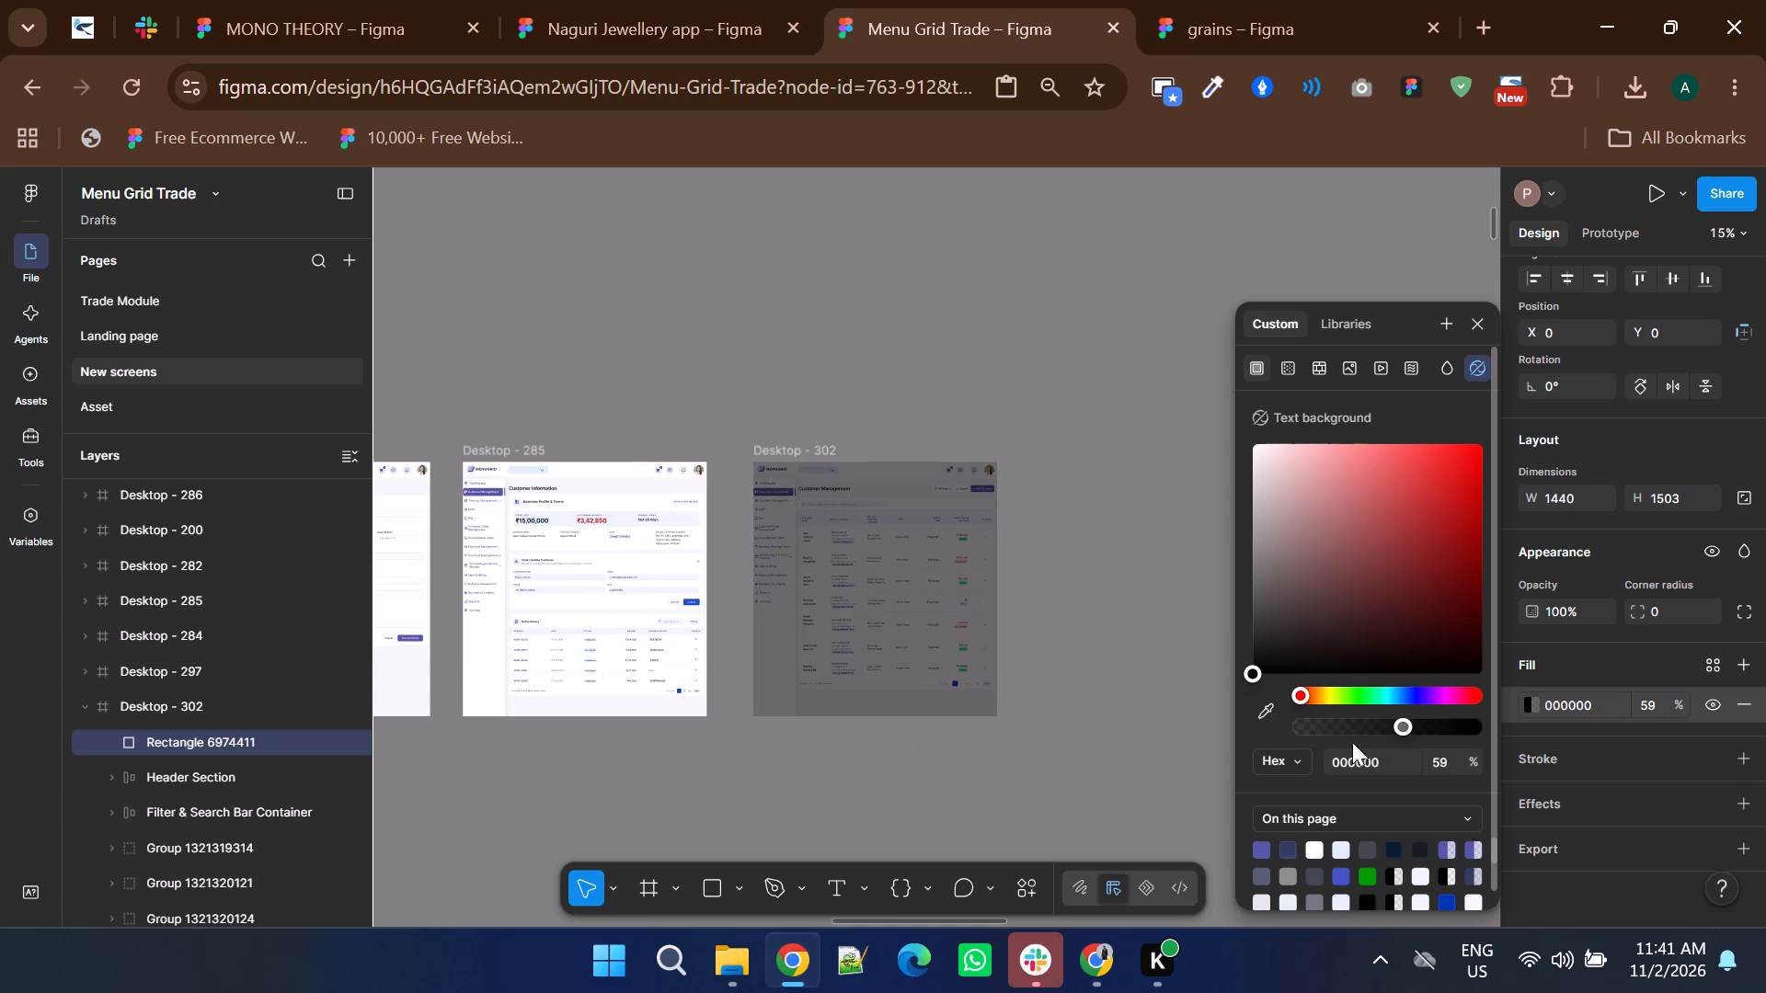
pyautogui.click(1086, 649)
pyautogui.keyDown('ctrl'); pyautogui.click(841, 576); pyautogui.keyUp('ctrl')
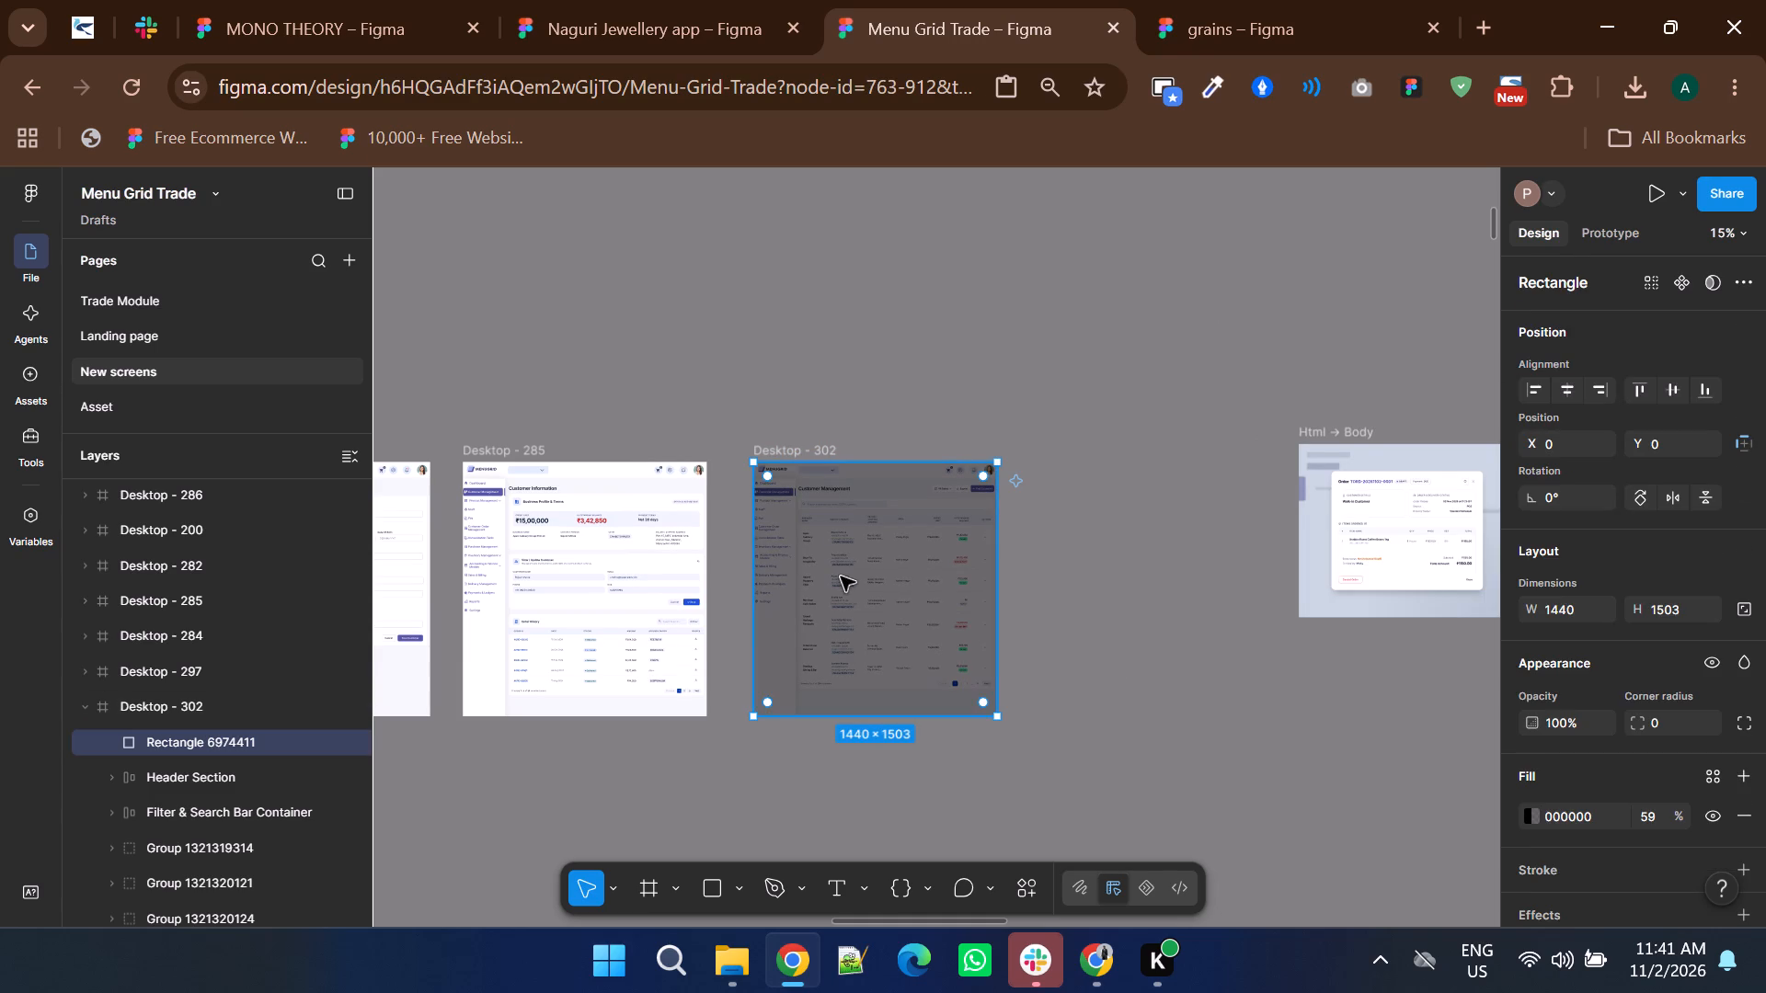
pyautogui.click(1067, 617)
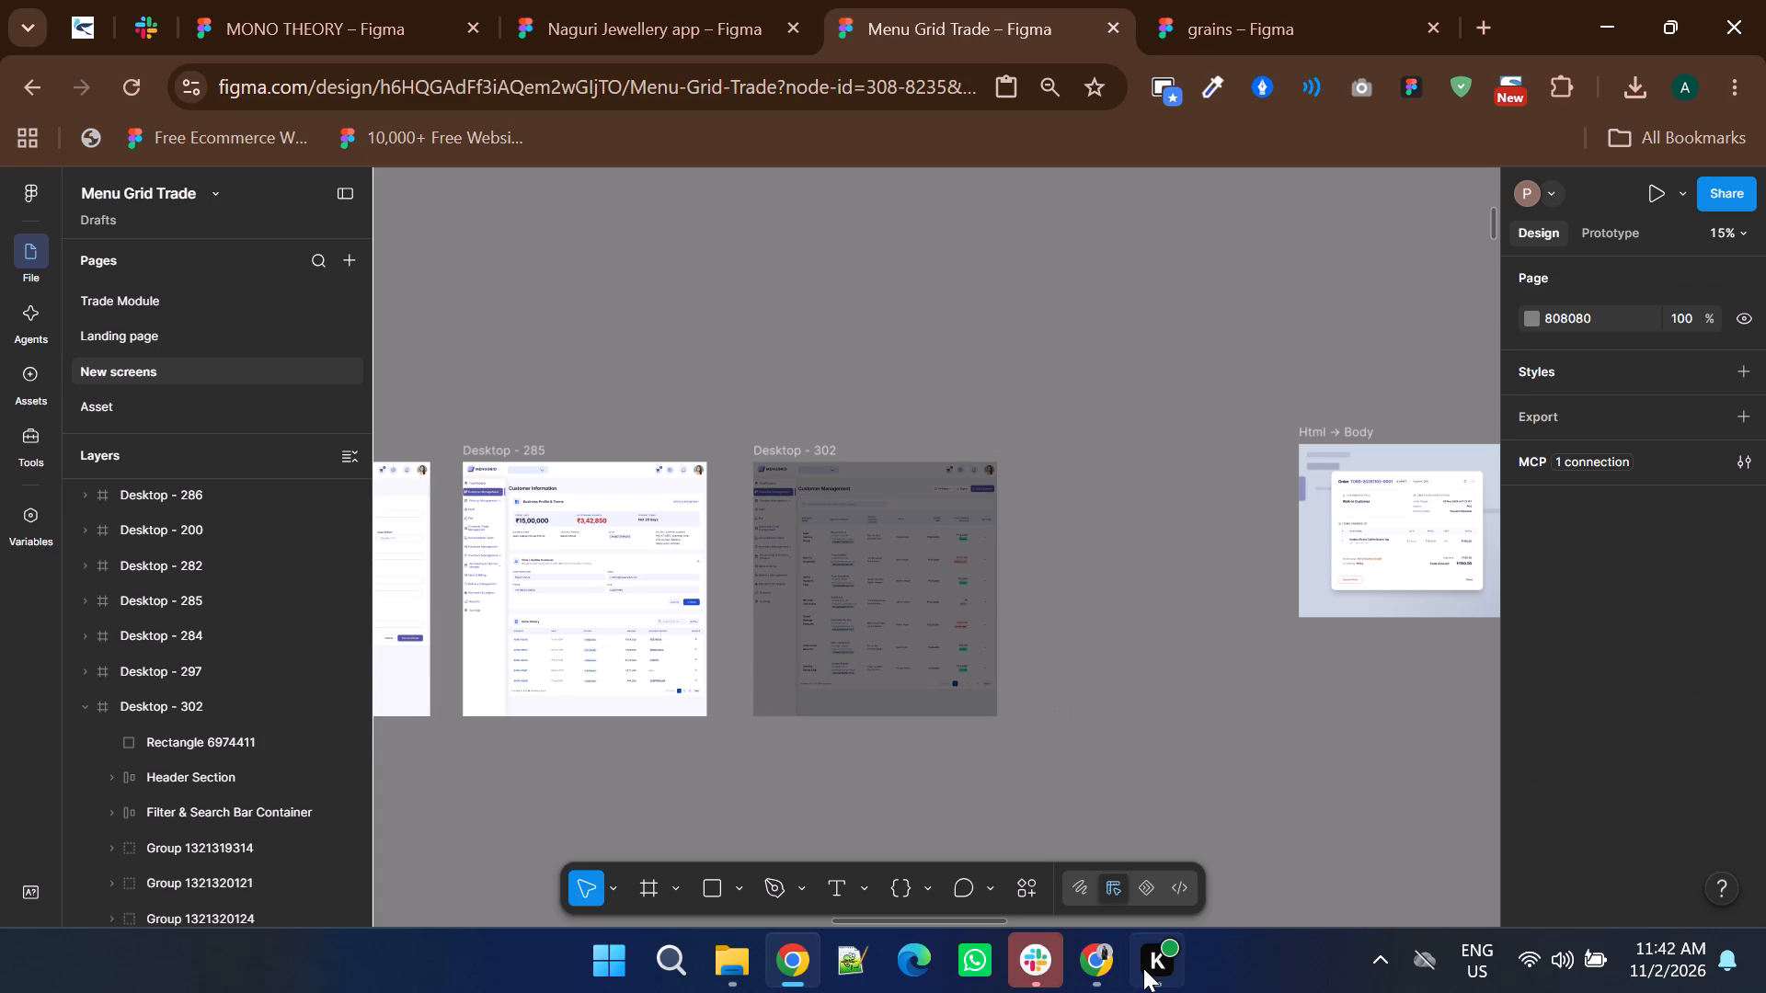
pyautogui.click(1233, 686)
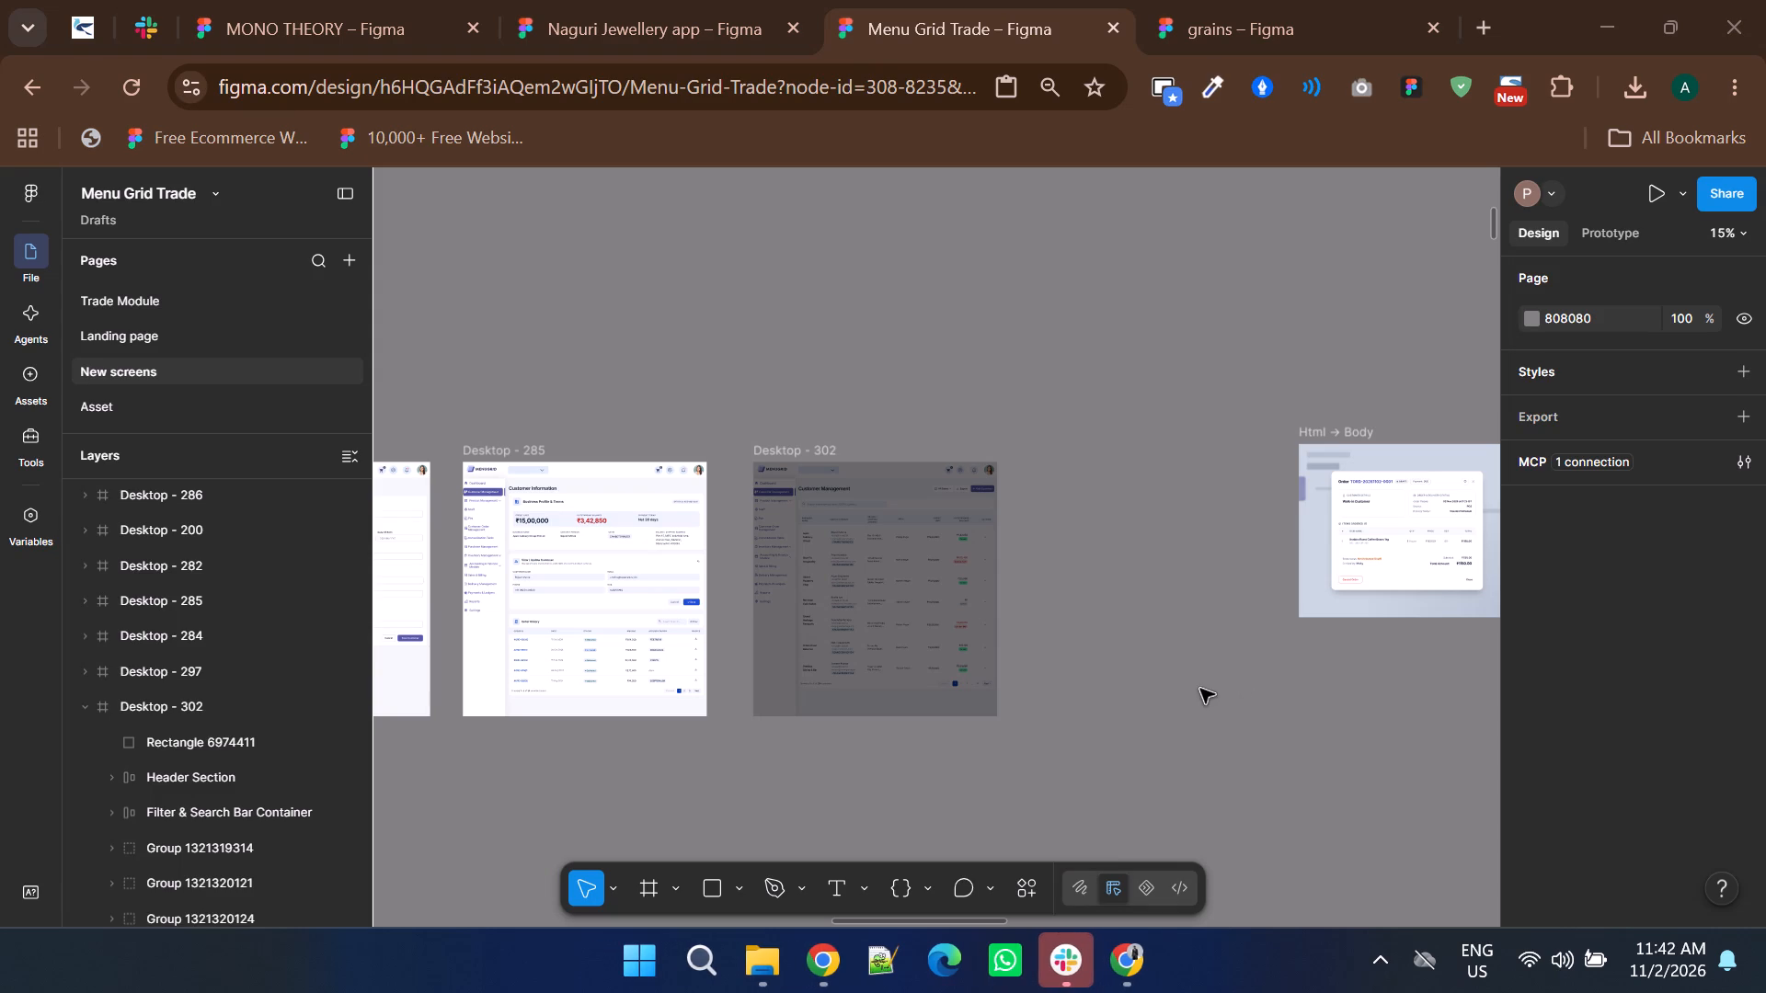
# Move the Main - OrderModal frame out of Html → Body into the dimmed Desktop - 302 frame, at about X 369, Y 328.
pyautogui.keyDown('shift'); pyautogui.scroll(-1, 1200, 689); pyautogui.keyUp('shift')
pyautogui.click(1306, 490)
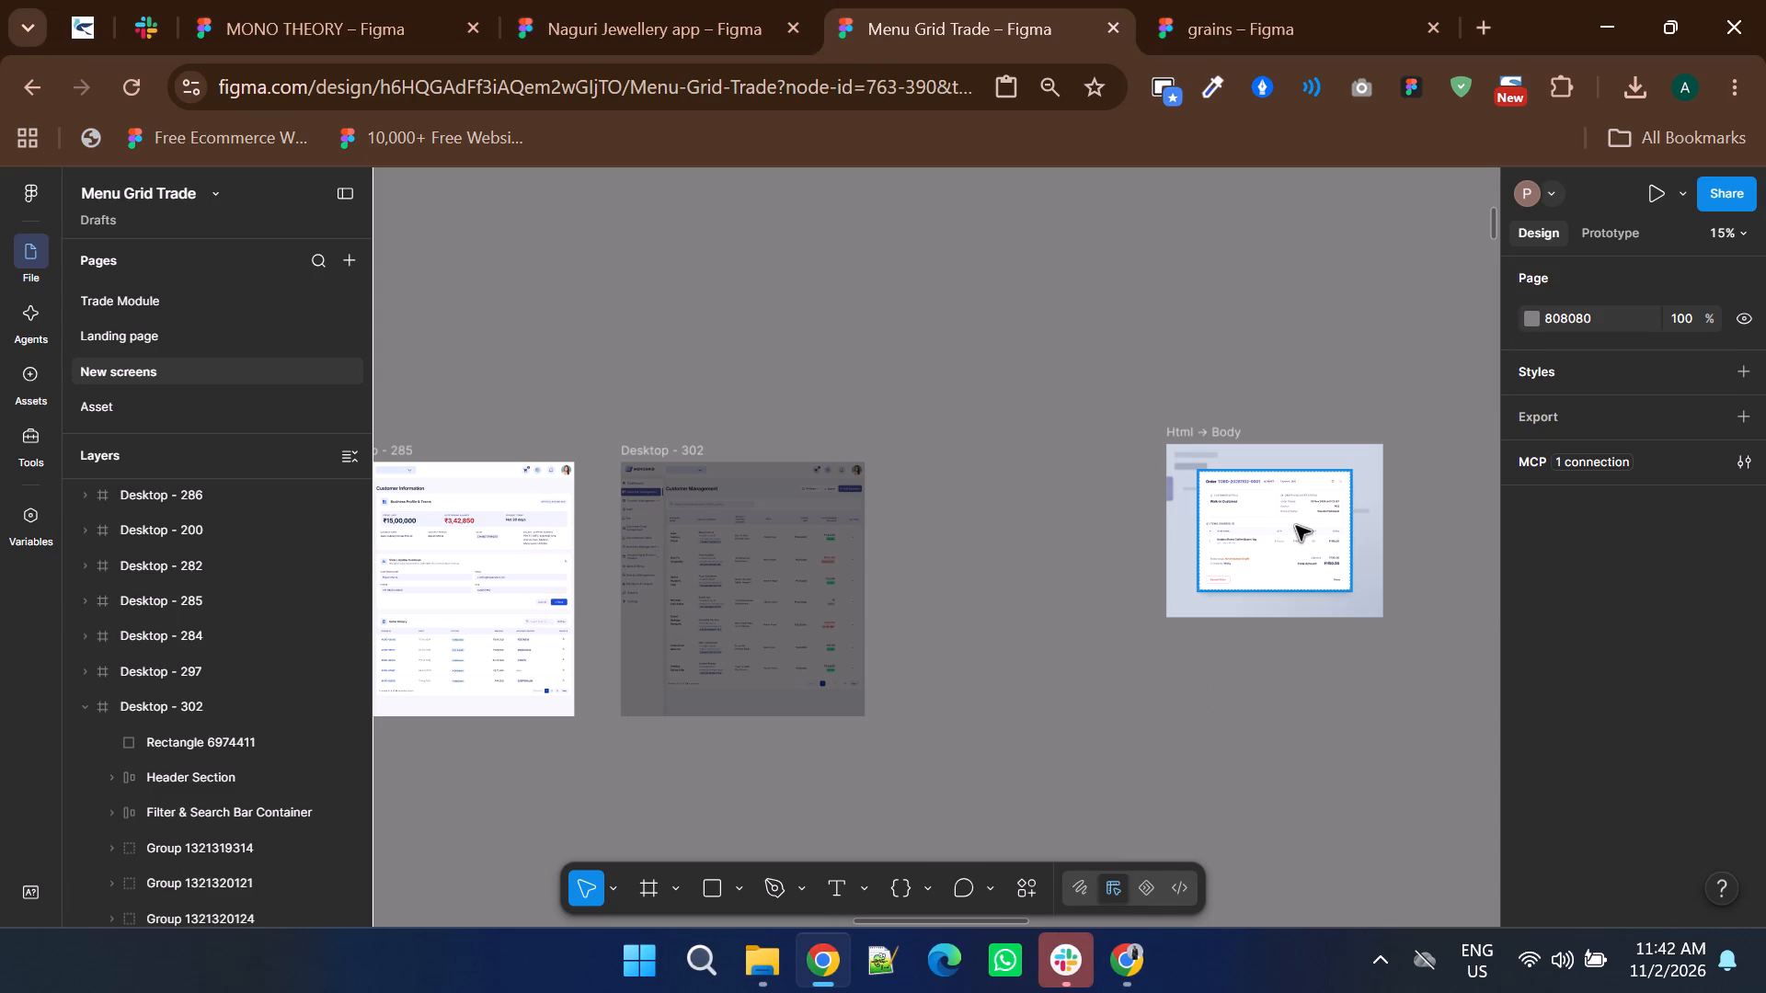
pyautogui.keyDown('ctrl'); pyautogui.scroll(-2, 1355, 559); pyautogui.keyUp('ctrl')
pyautogui.keyDown('ctrl'); pyautogui.scroll(3, 1327, 542); pyautogui.keyUp('ctrl')
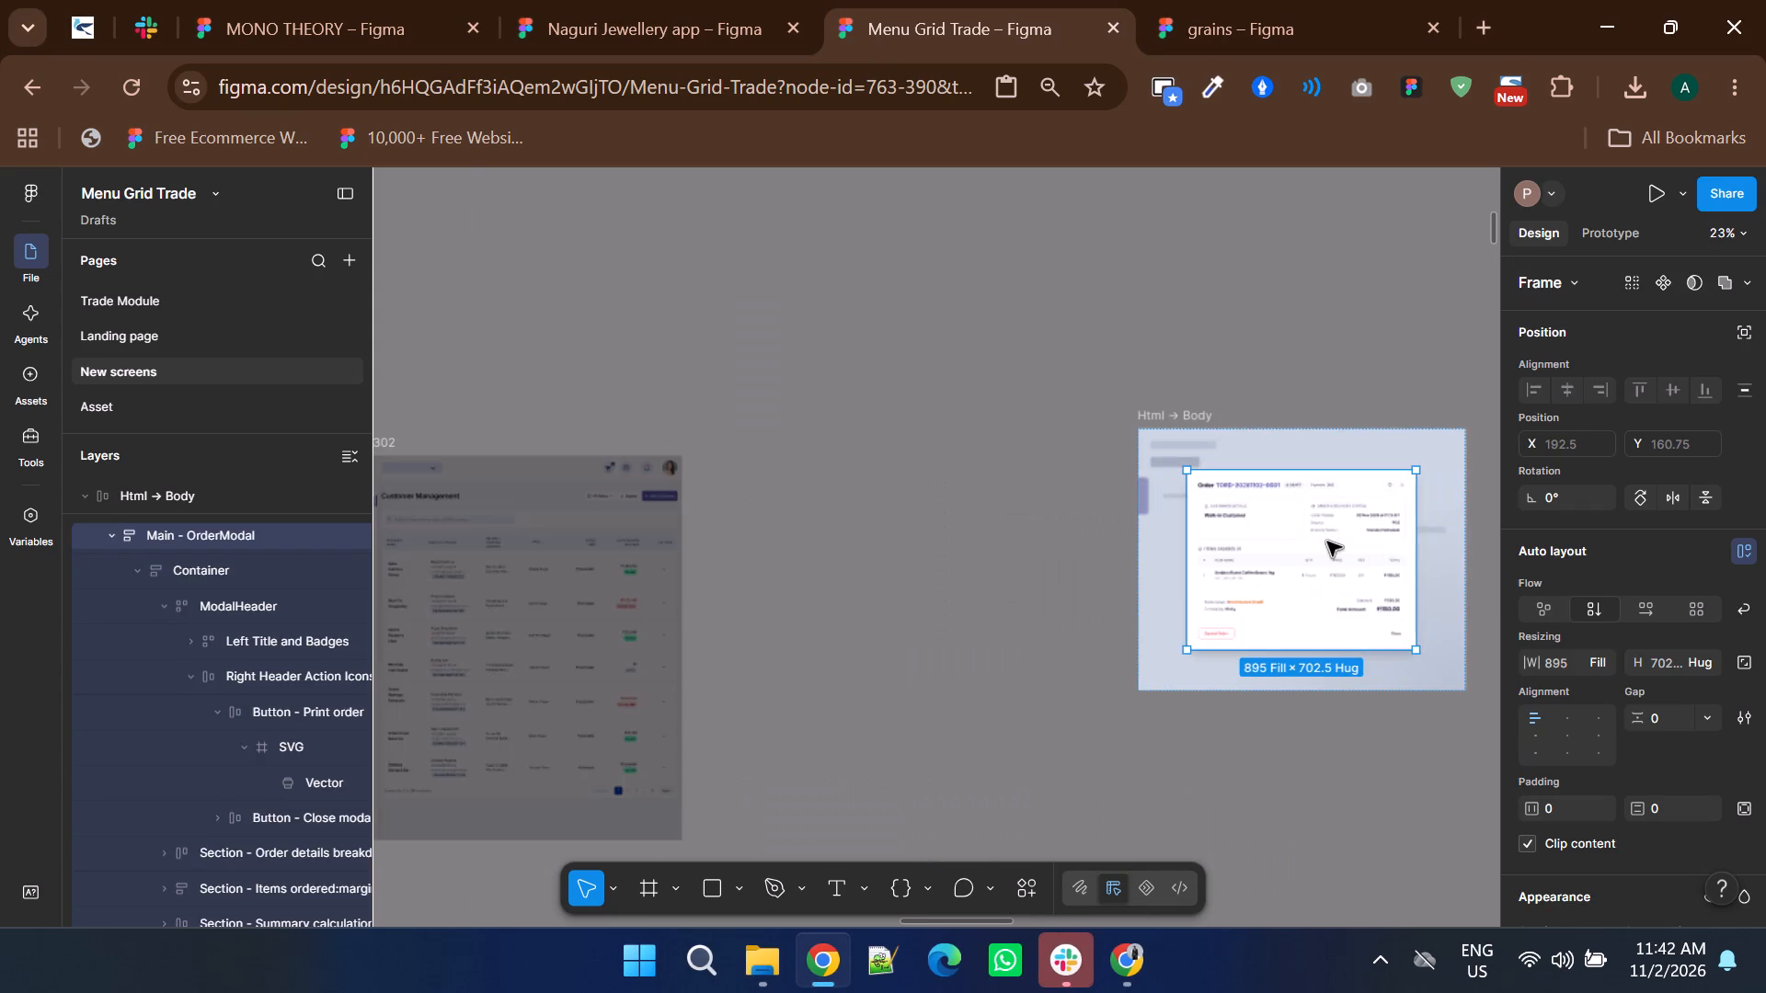
pyautogui.keyDown('ctrl'); pyautogui.scroll(-1, 1325, 542); pyautogui.keyUp('ctrl')
pyautogui.moveTo(1336, 546); pyautogui.dragTo(838, 612)
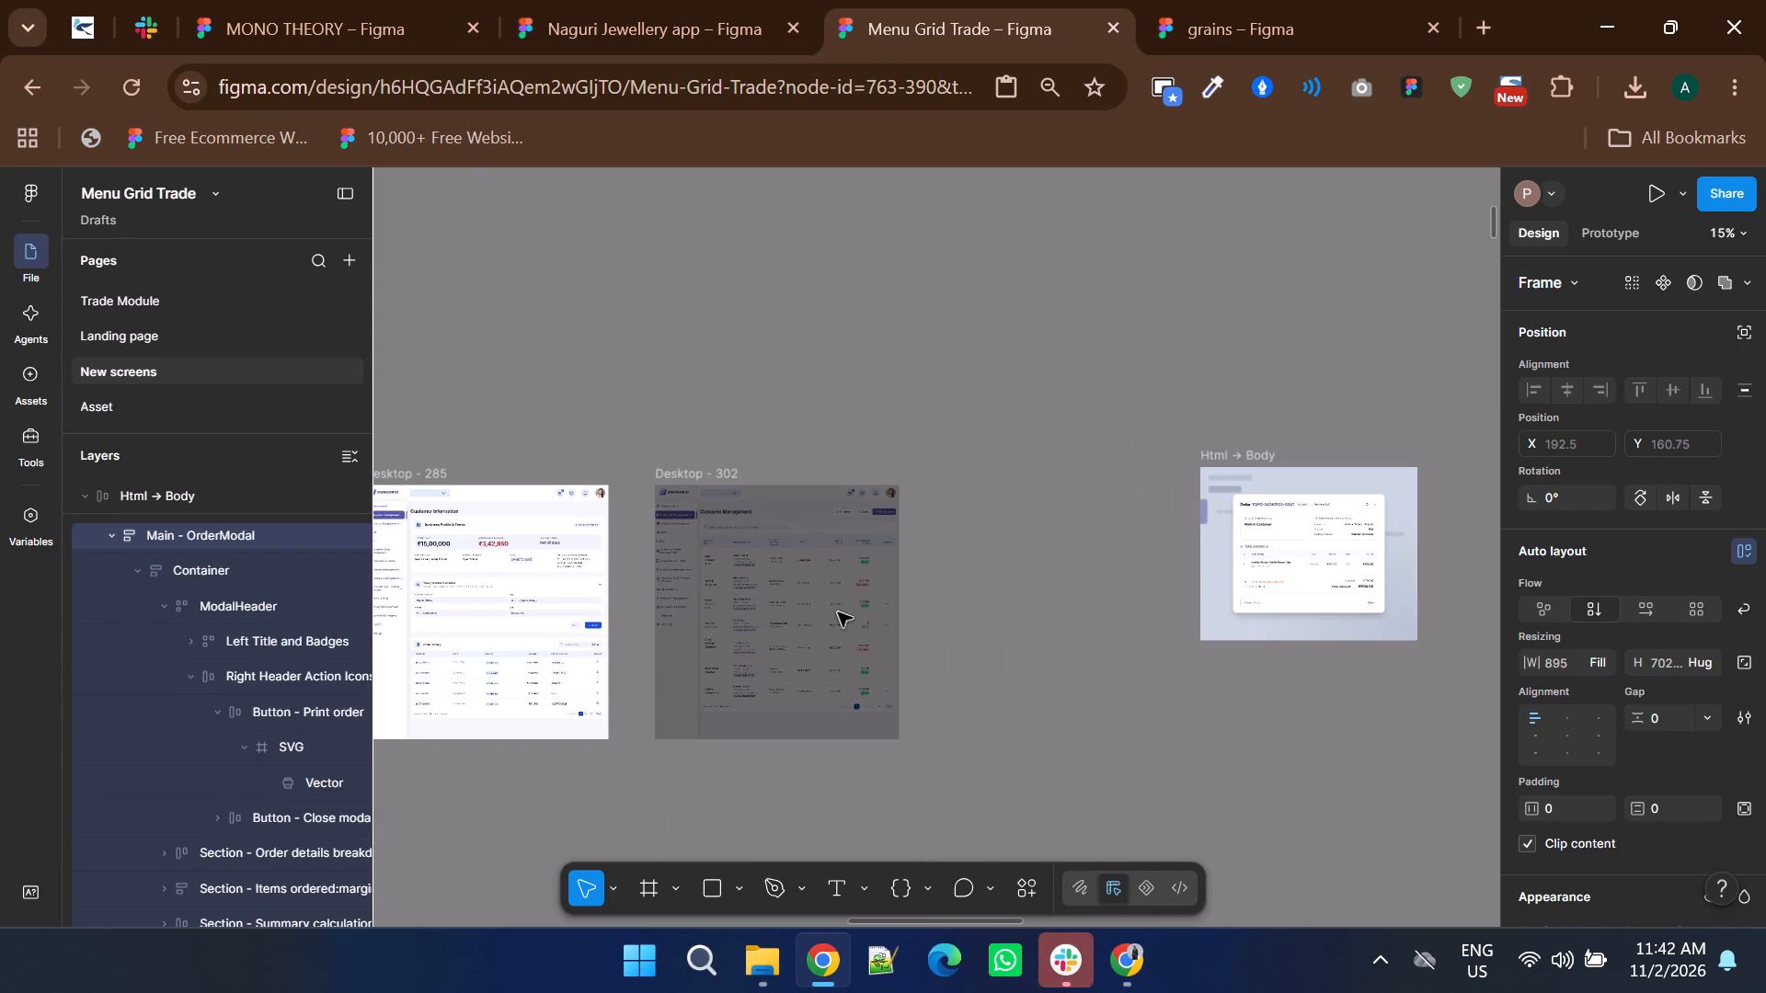
pyautogui.moveTo(838, 612); pyautogui.dragTo(1015, 600)
pyautogui.click(989, 539)
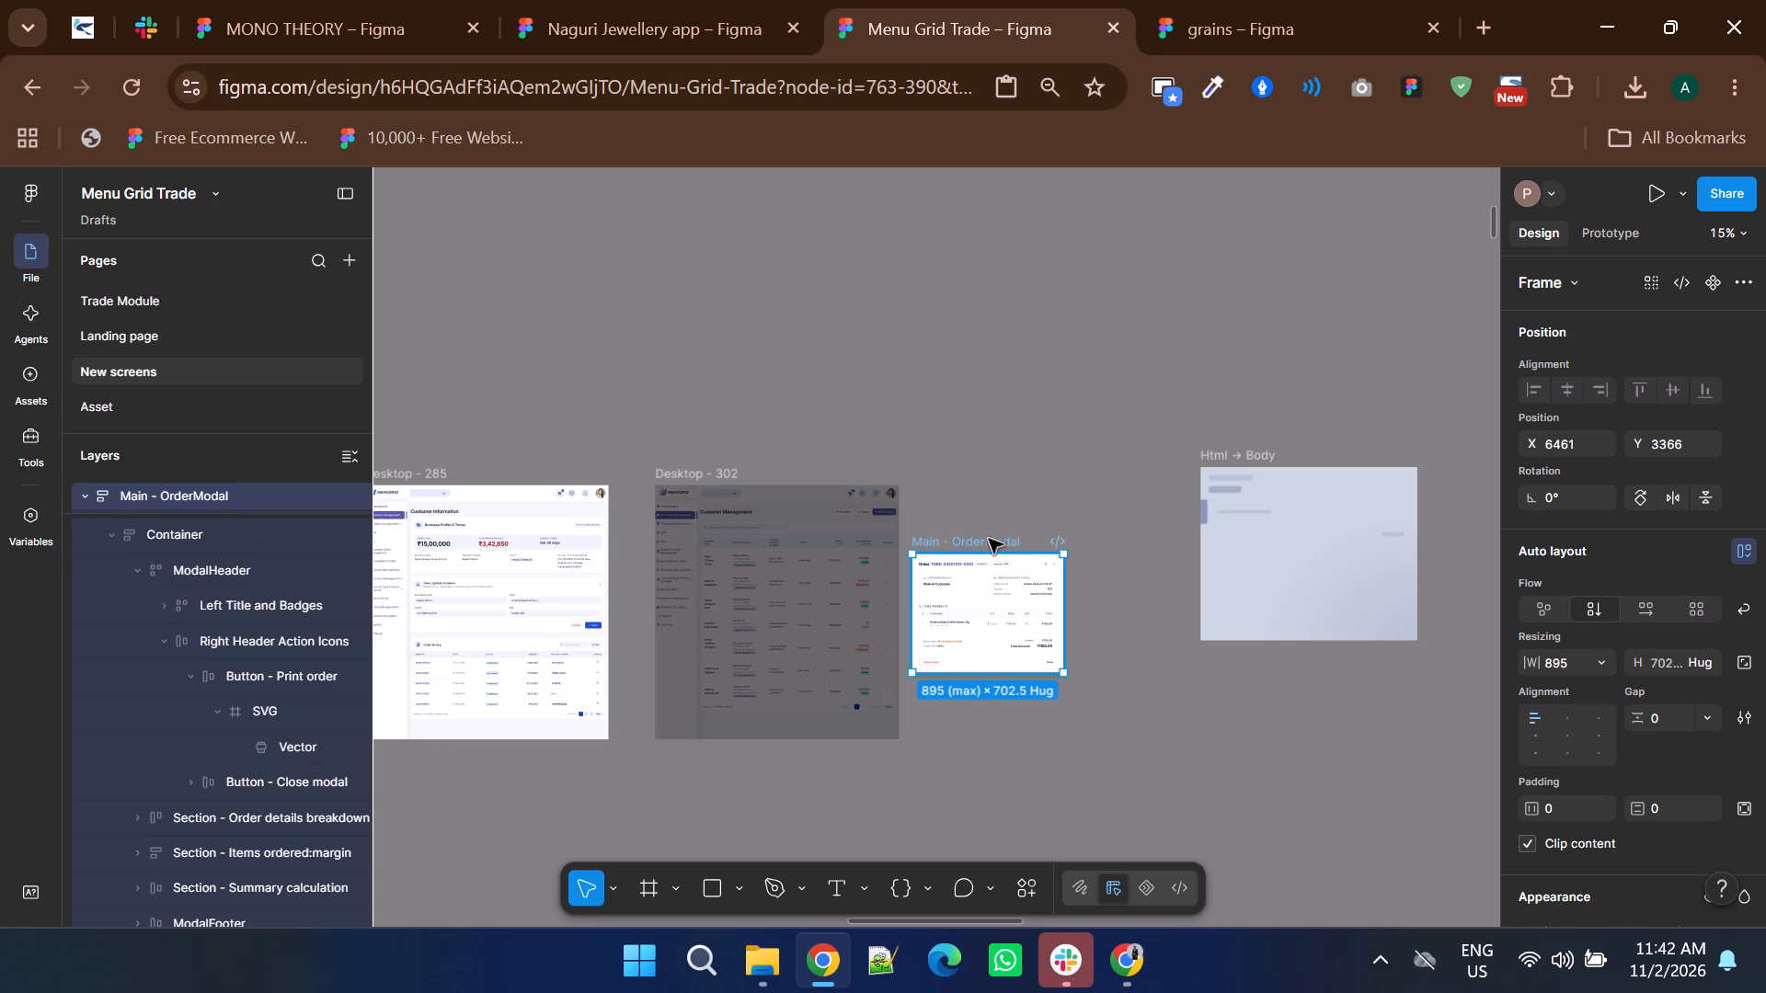
pyautogui.moveTo(989, 539); pyautogui.dragTo(1015, 528)
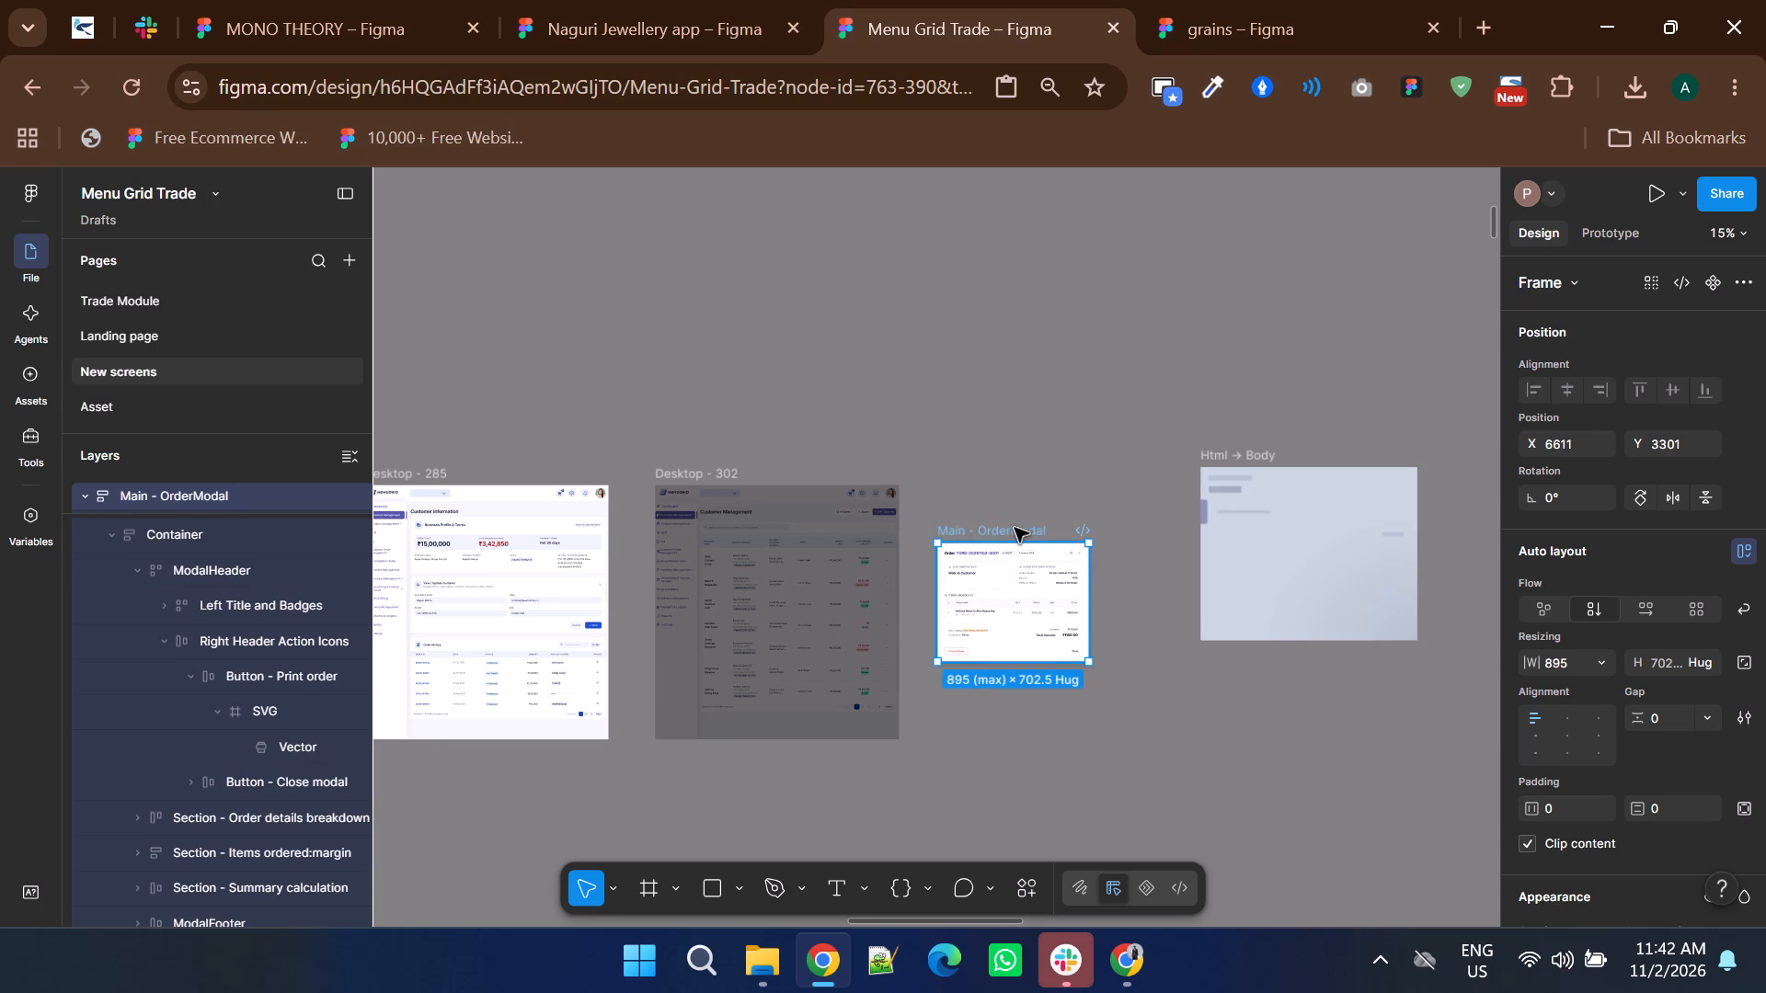
pyautogui.moveTo(1015, 528); pyautogui.dragTo(879, 532)
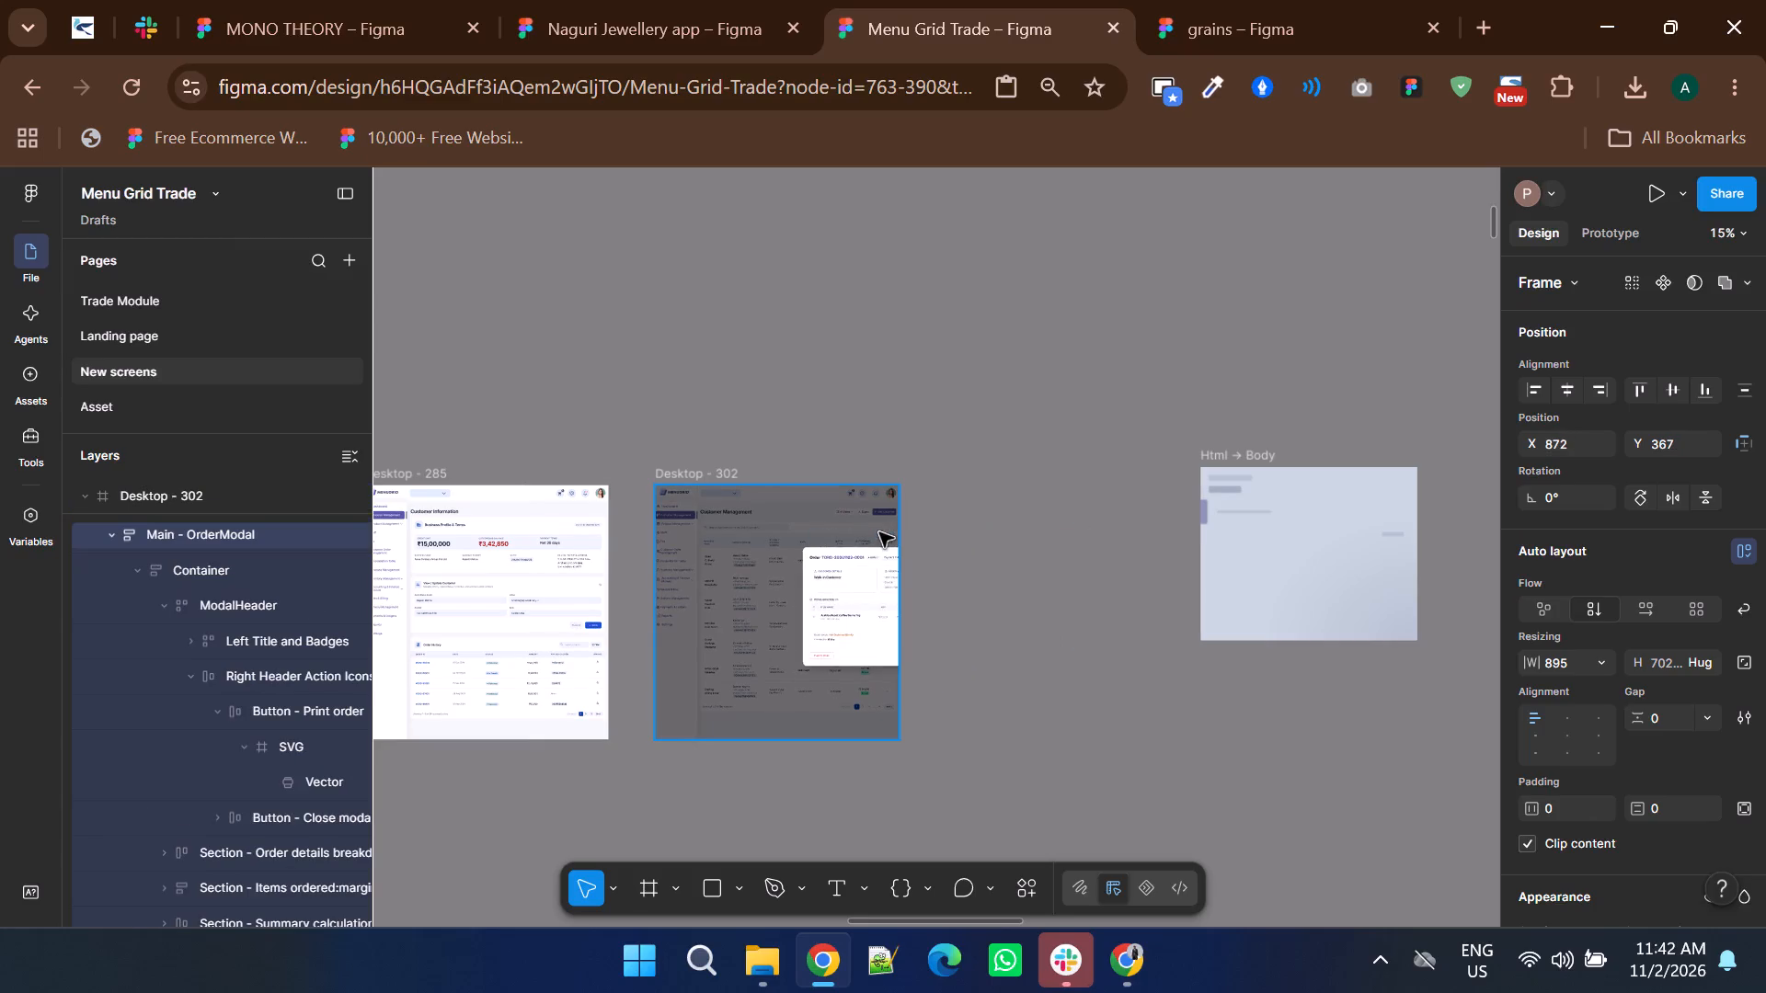
pyautogui.moveTo(879, 532); pyautogui.dragTo(795, 526)
# Reposition the order modal over the dimmed Customer Management content to about X 330, Y 395, and clear the selection.
pyautogui.keyDown('ctrl'); pyautogui.scroll(3, 744, 582); pyautogui.keyUp('ctrl')
pyautogui.scroll(1, 807, 590)
pyautogui.keyDown('ctrl'); pyautogui.scroll(-1, 800, 597); pyautogui.keyUp('ctrl')
pyautogui.scroll(-1, 839, 668)
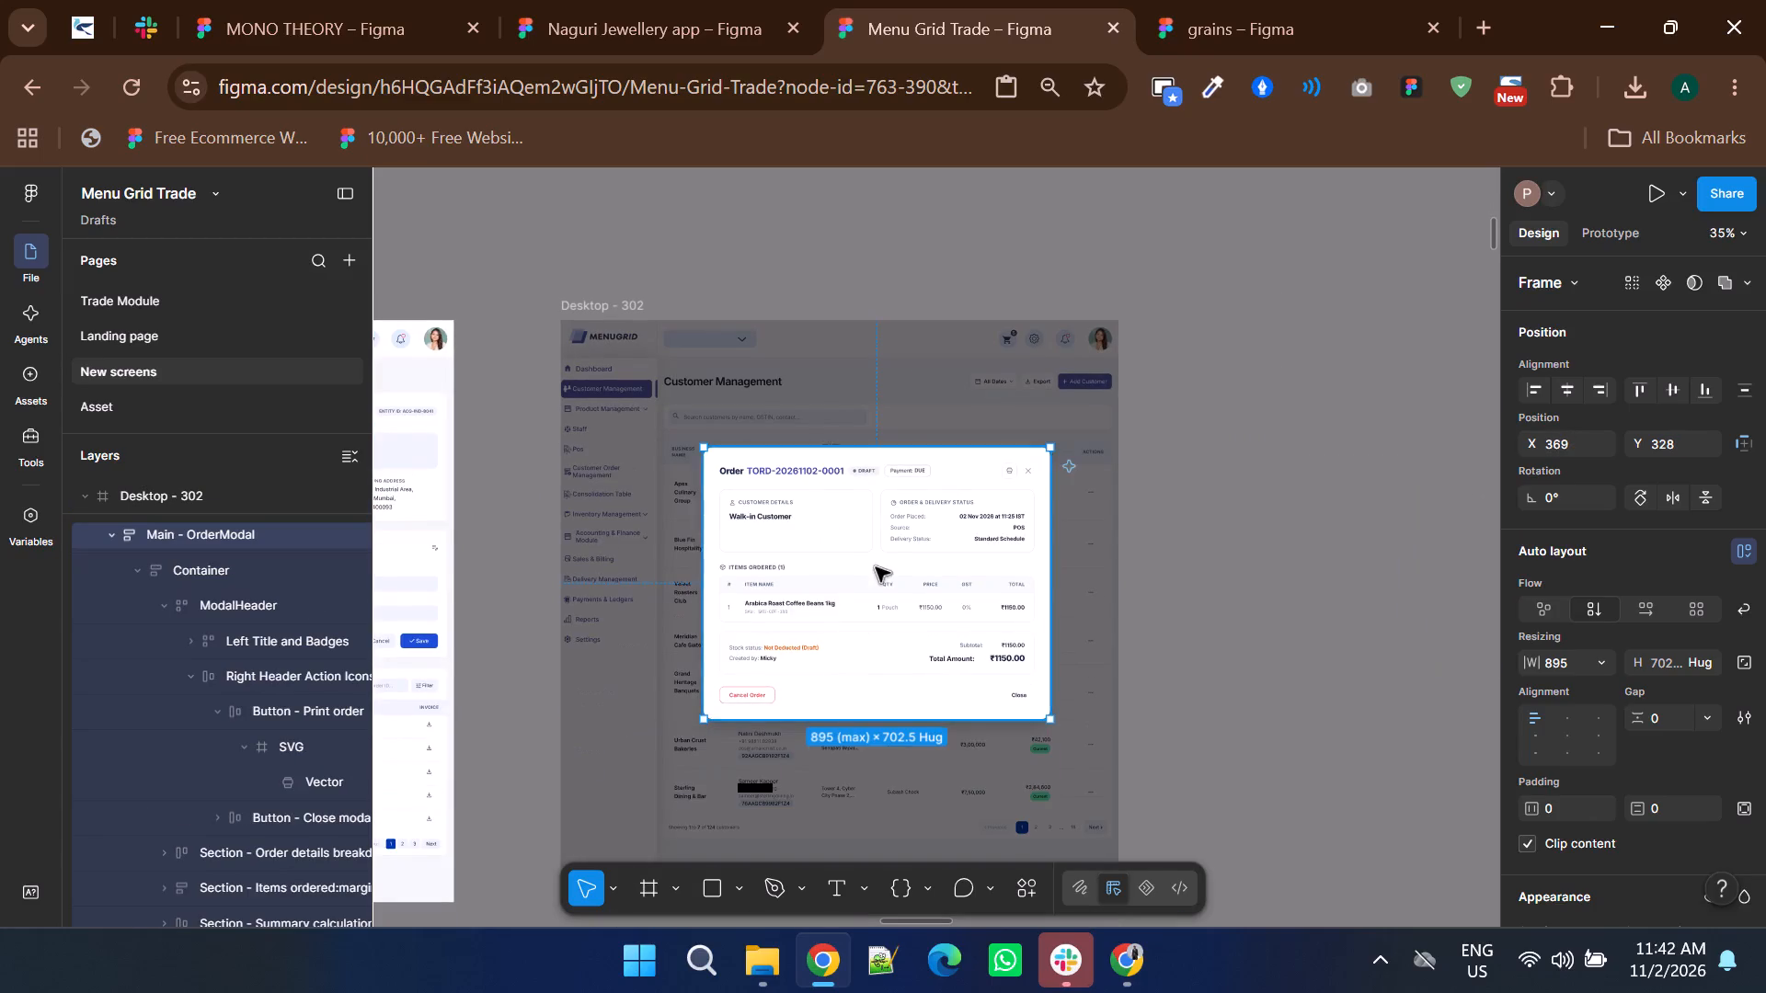
pyautogui.moveTo(878, 551); pyautogui.dragTo(863, 568)
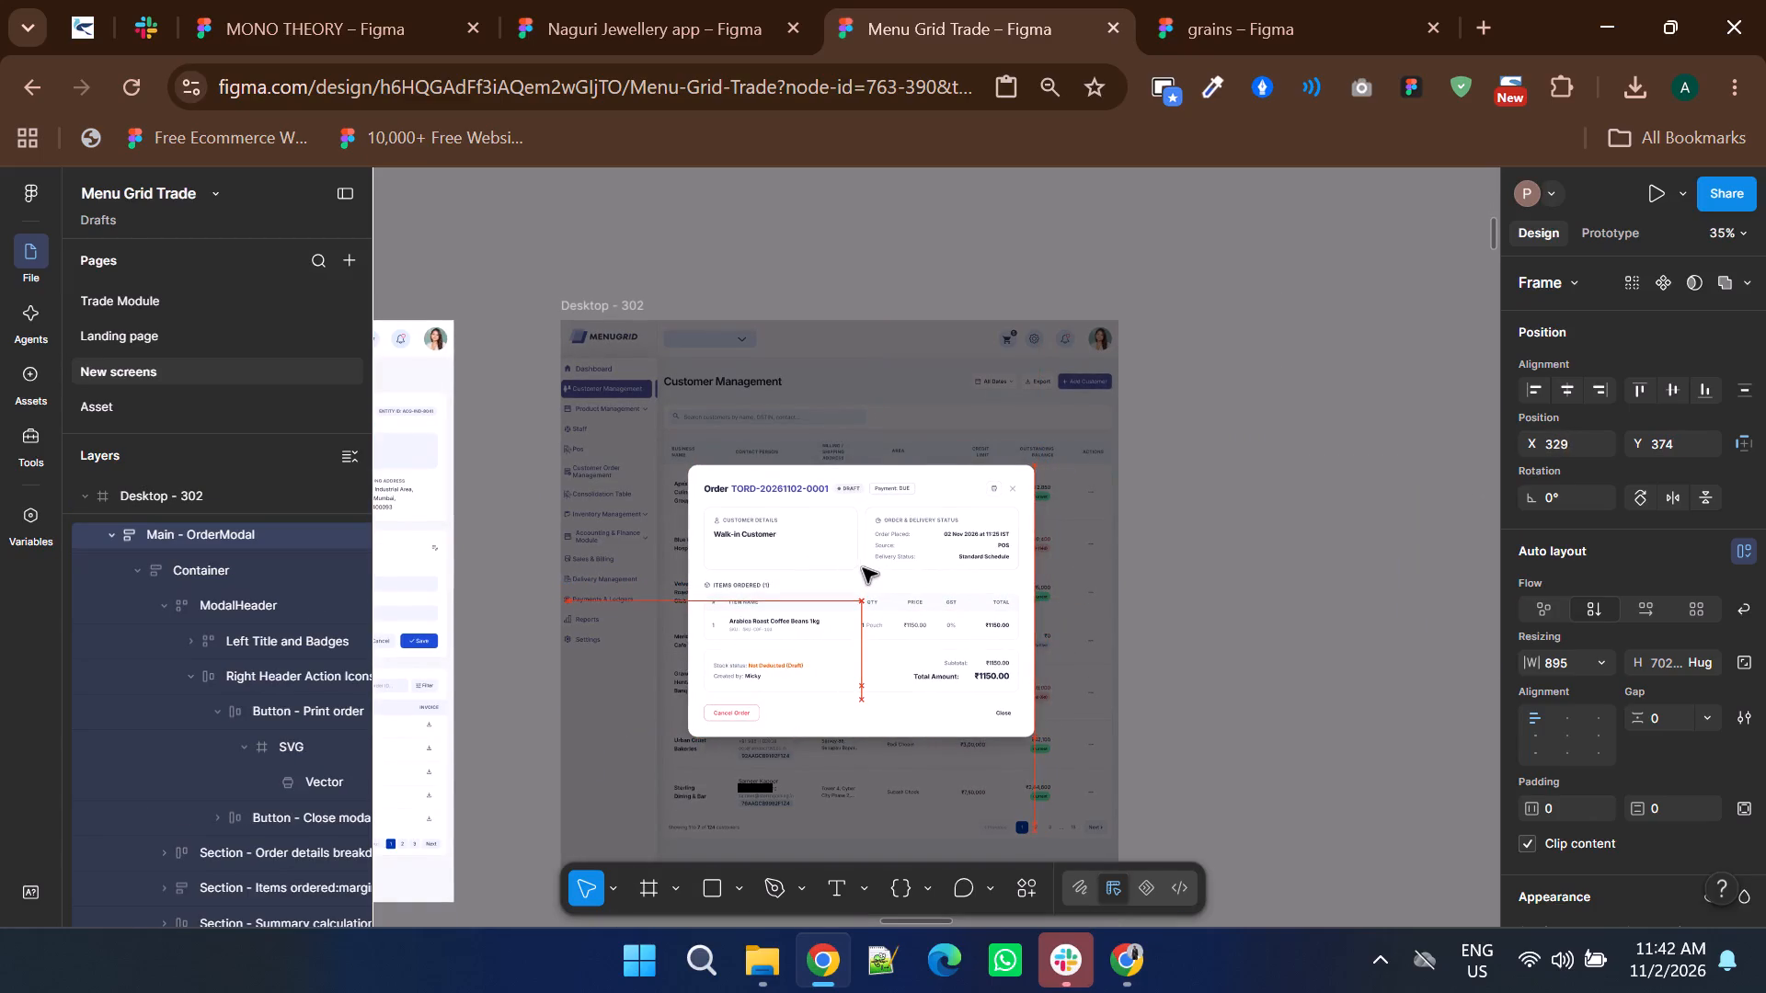
pyautogui.moveTo(863, 568); pyautogui.dragTo(861, 576)
pyautogui.rightClick(863, 568)
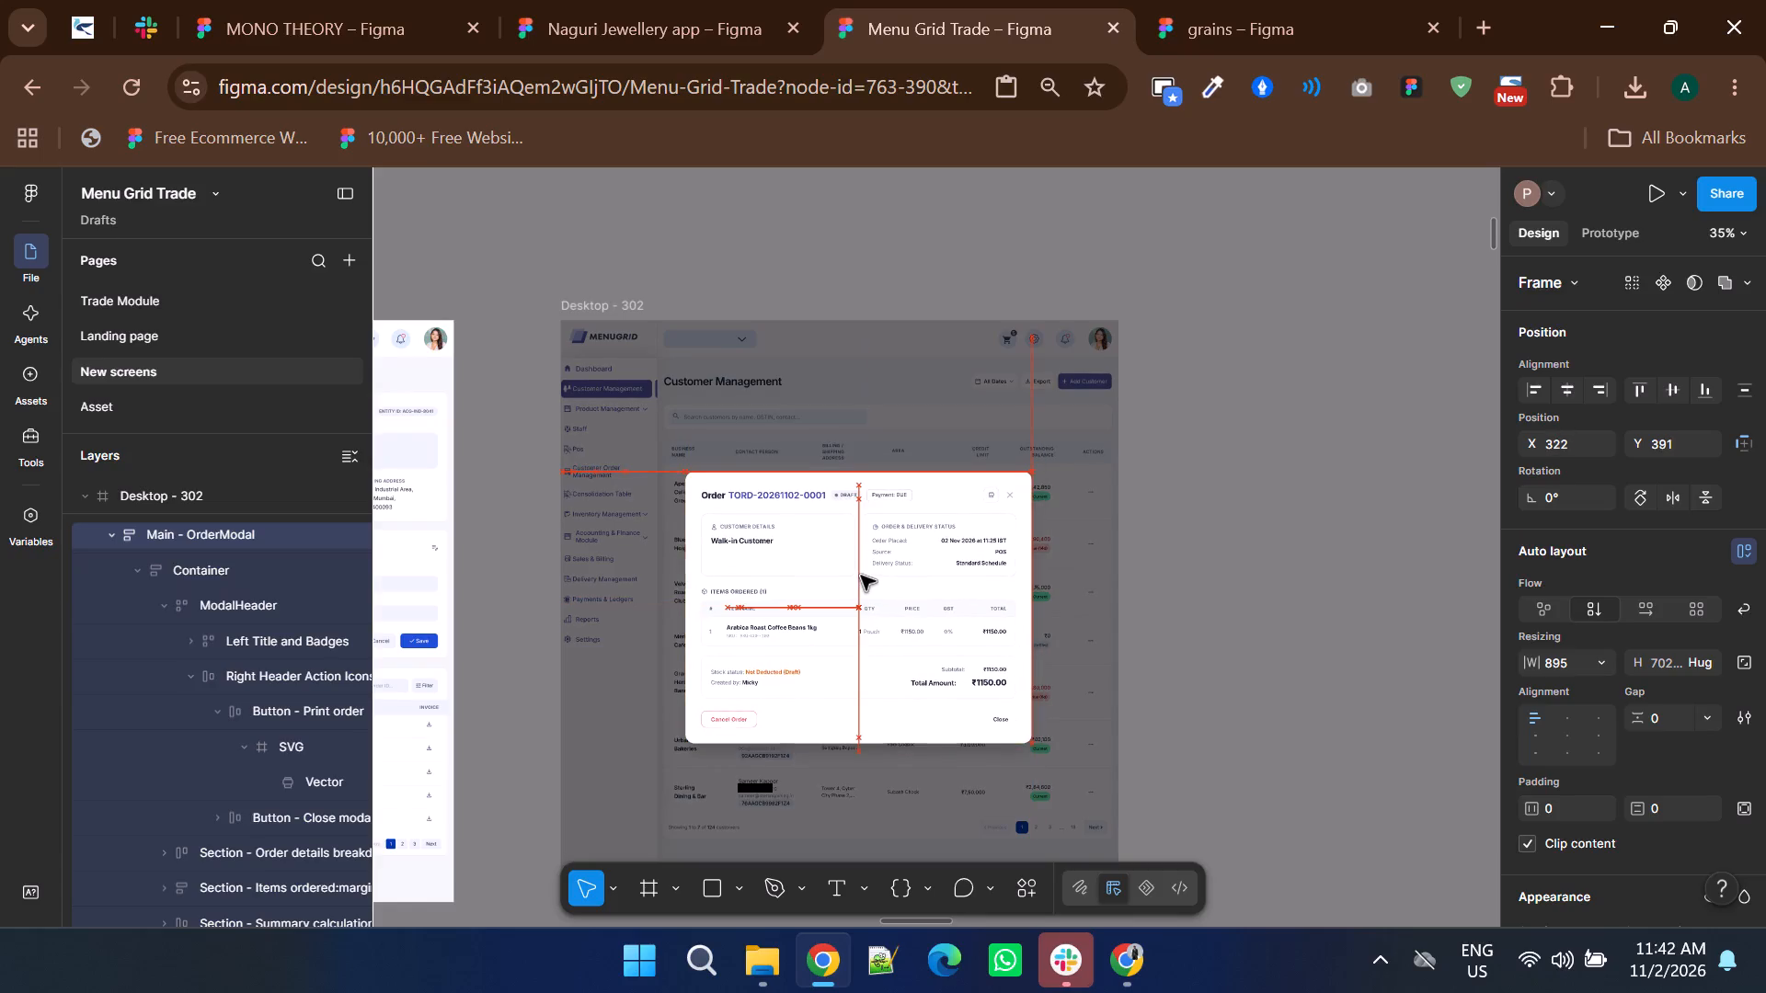
pyautogui.moveTo(861, 576); pyautogui.dragTo(860, 568)
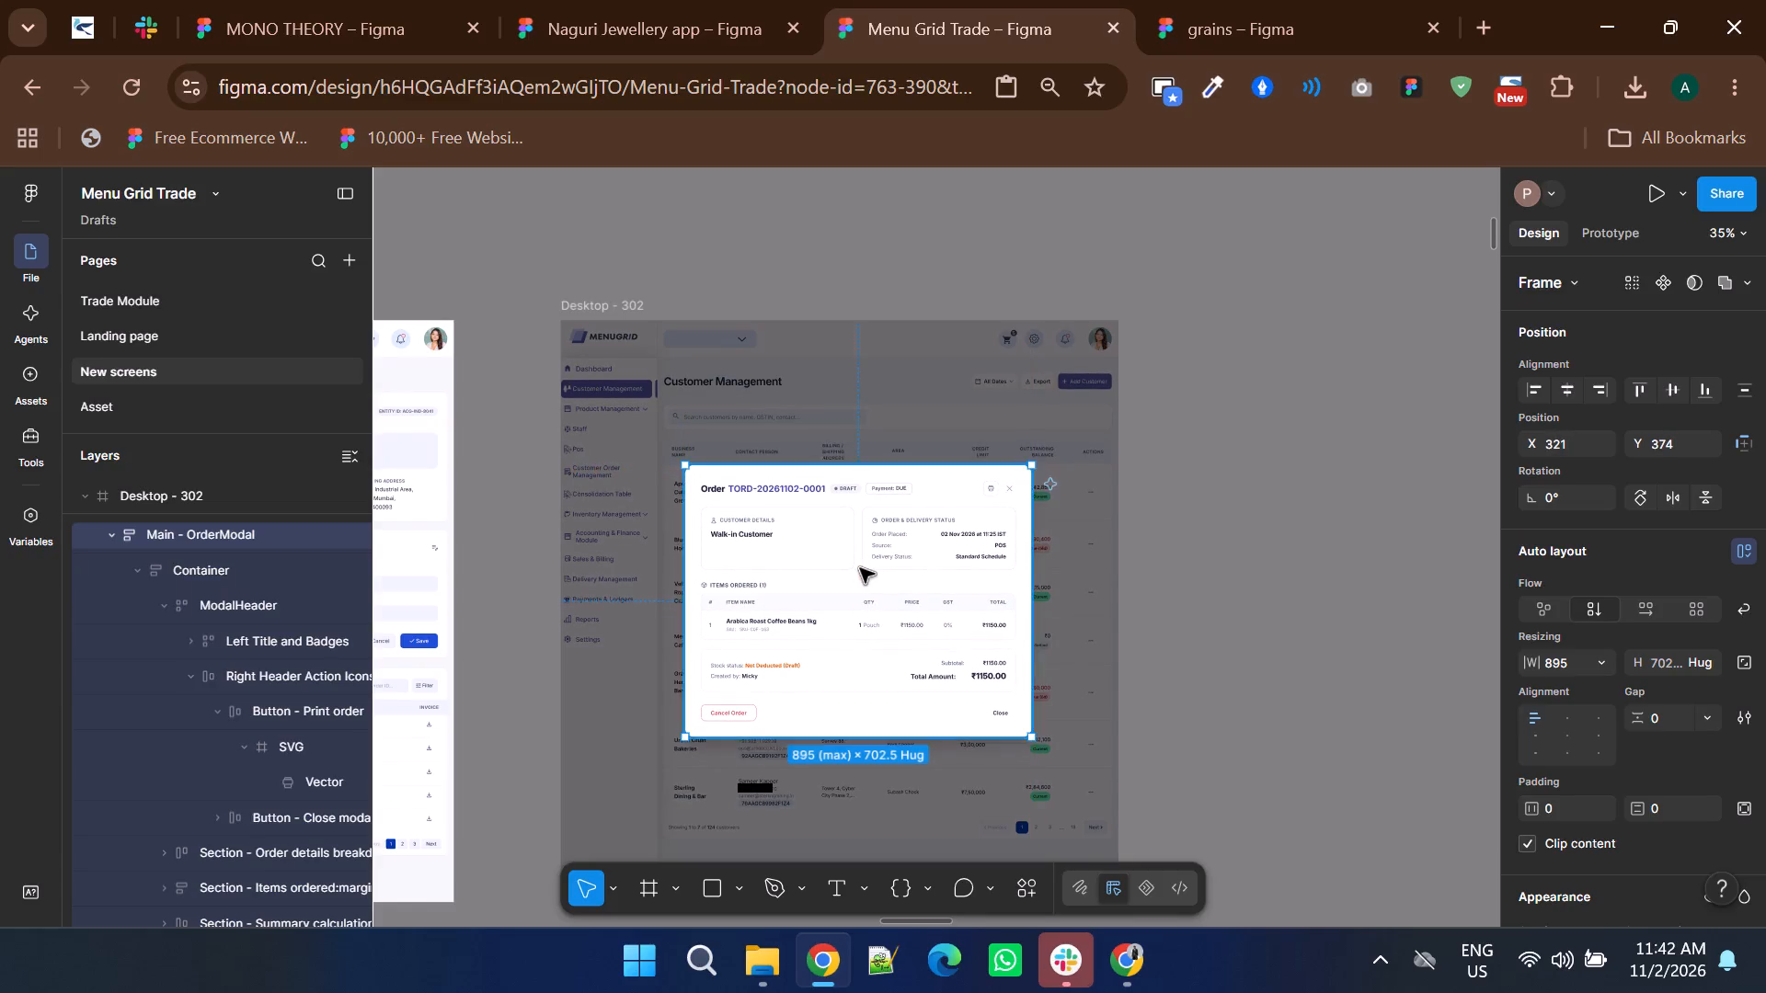
pyautogui.keyDown('ctrl'); pyautogui.scroll(-1, 860, 568); pyautogui.keyUp('ctrl')
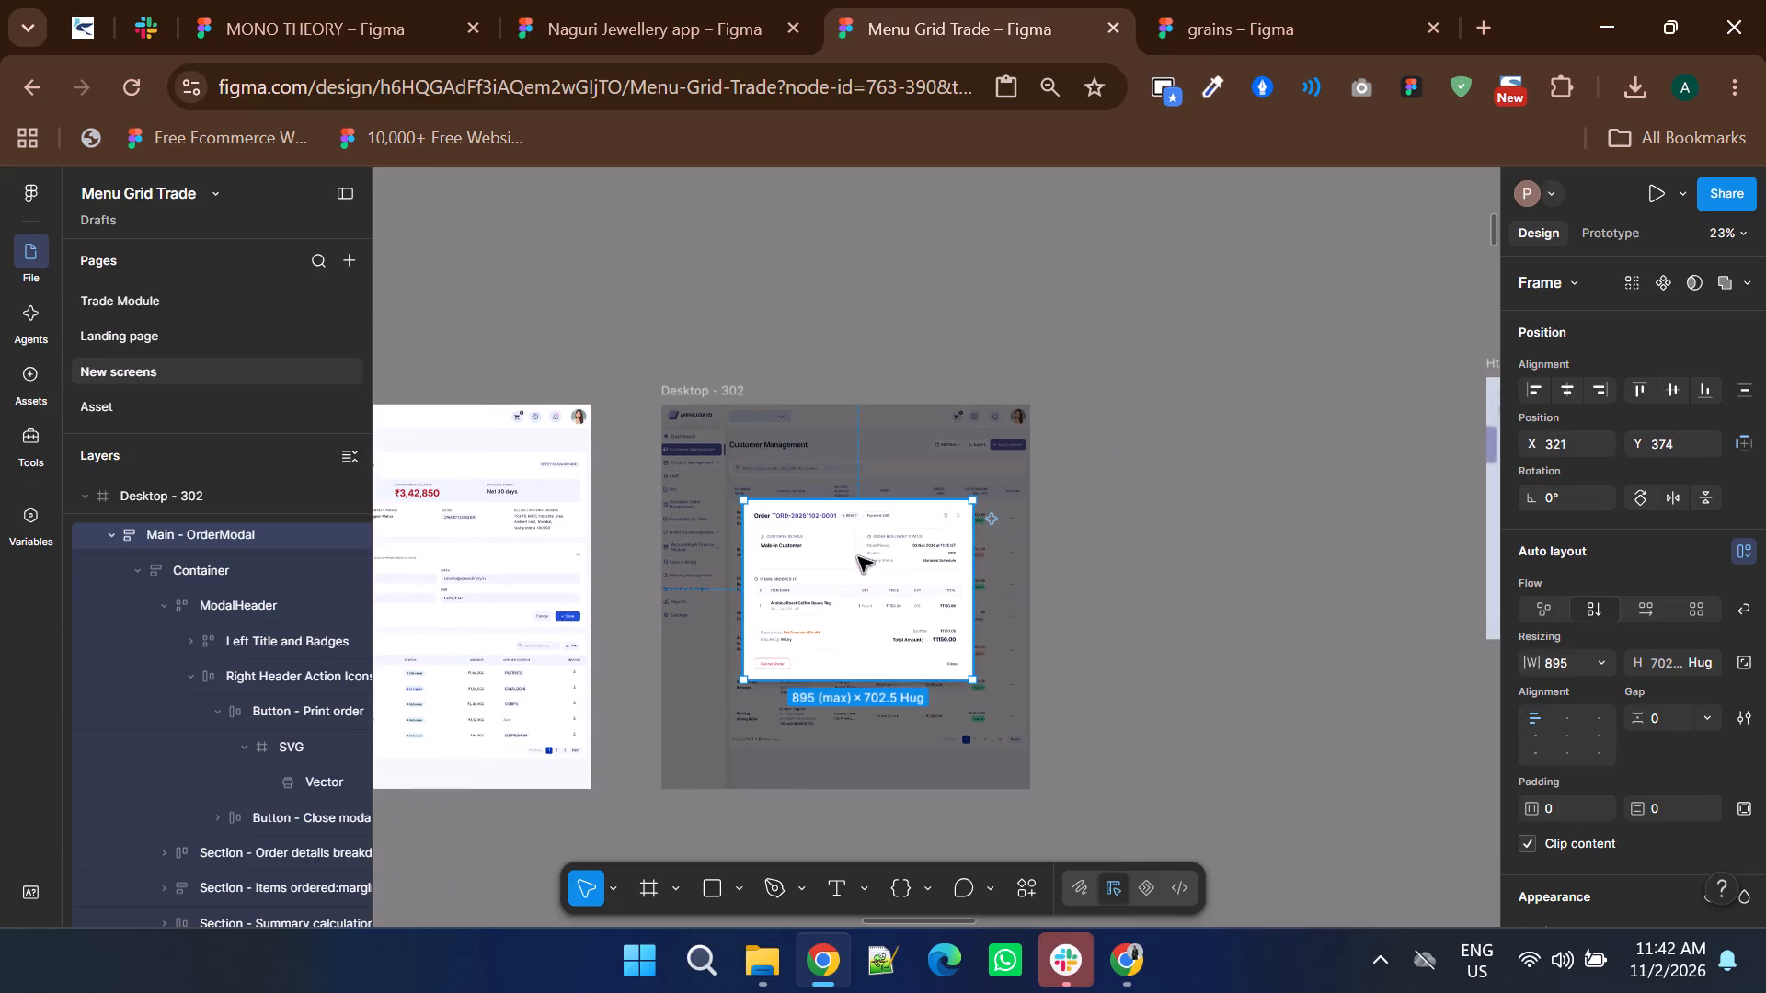
pyautogui.keyDown('ctrl'); pyautogui.scroll(1, 858, 557); pyautogui.keyUp('ctrl')
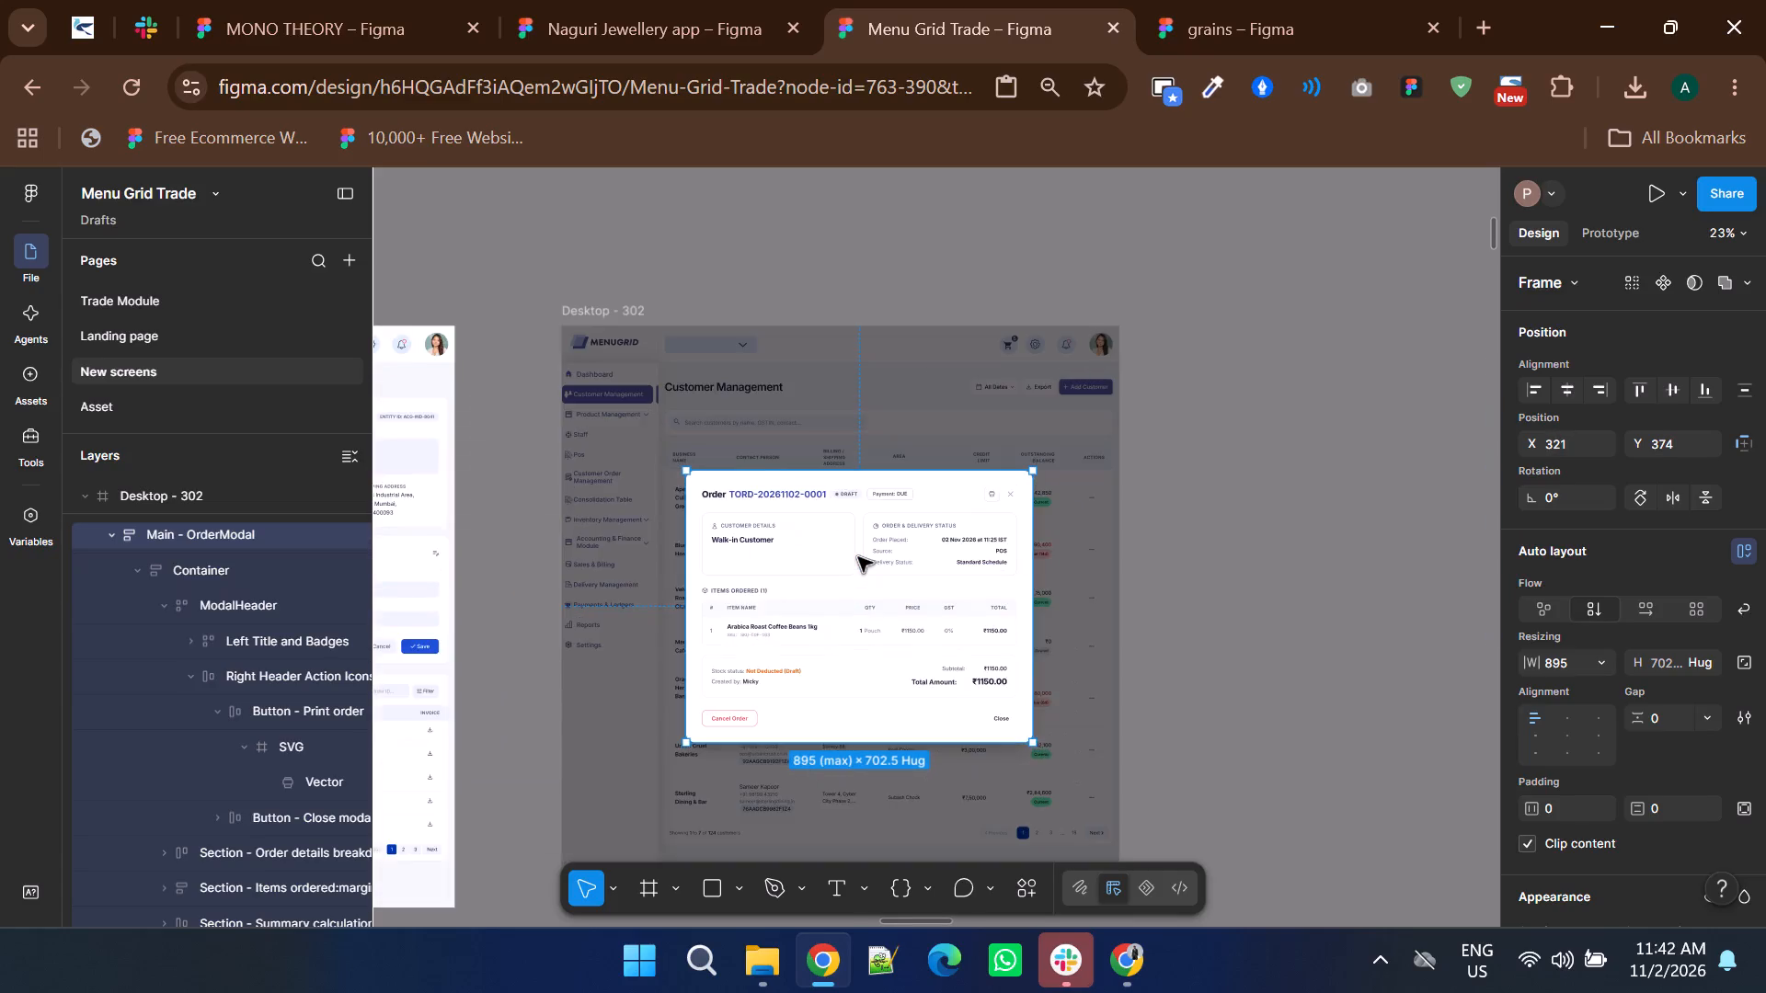
pyautogui.keyDown('ctrl'); pyautogui.scroll(-1, 858, 557); pyautogui.keyUp('ctrl')
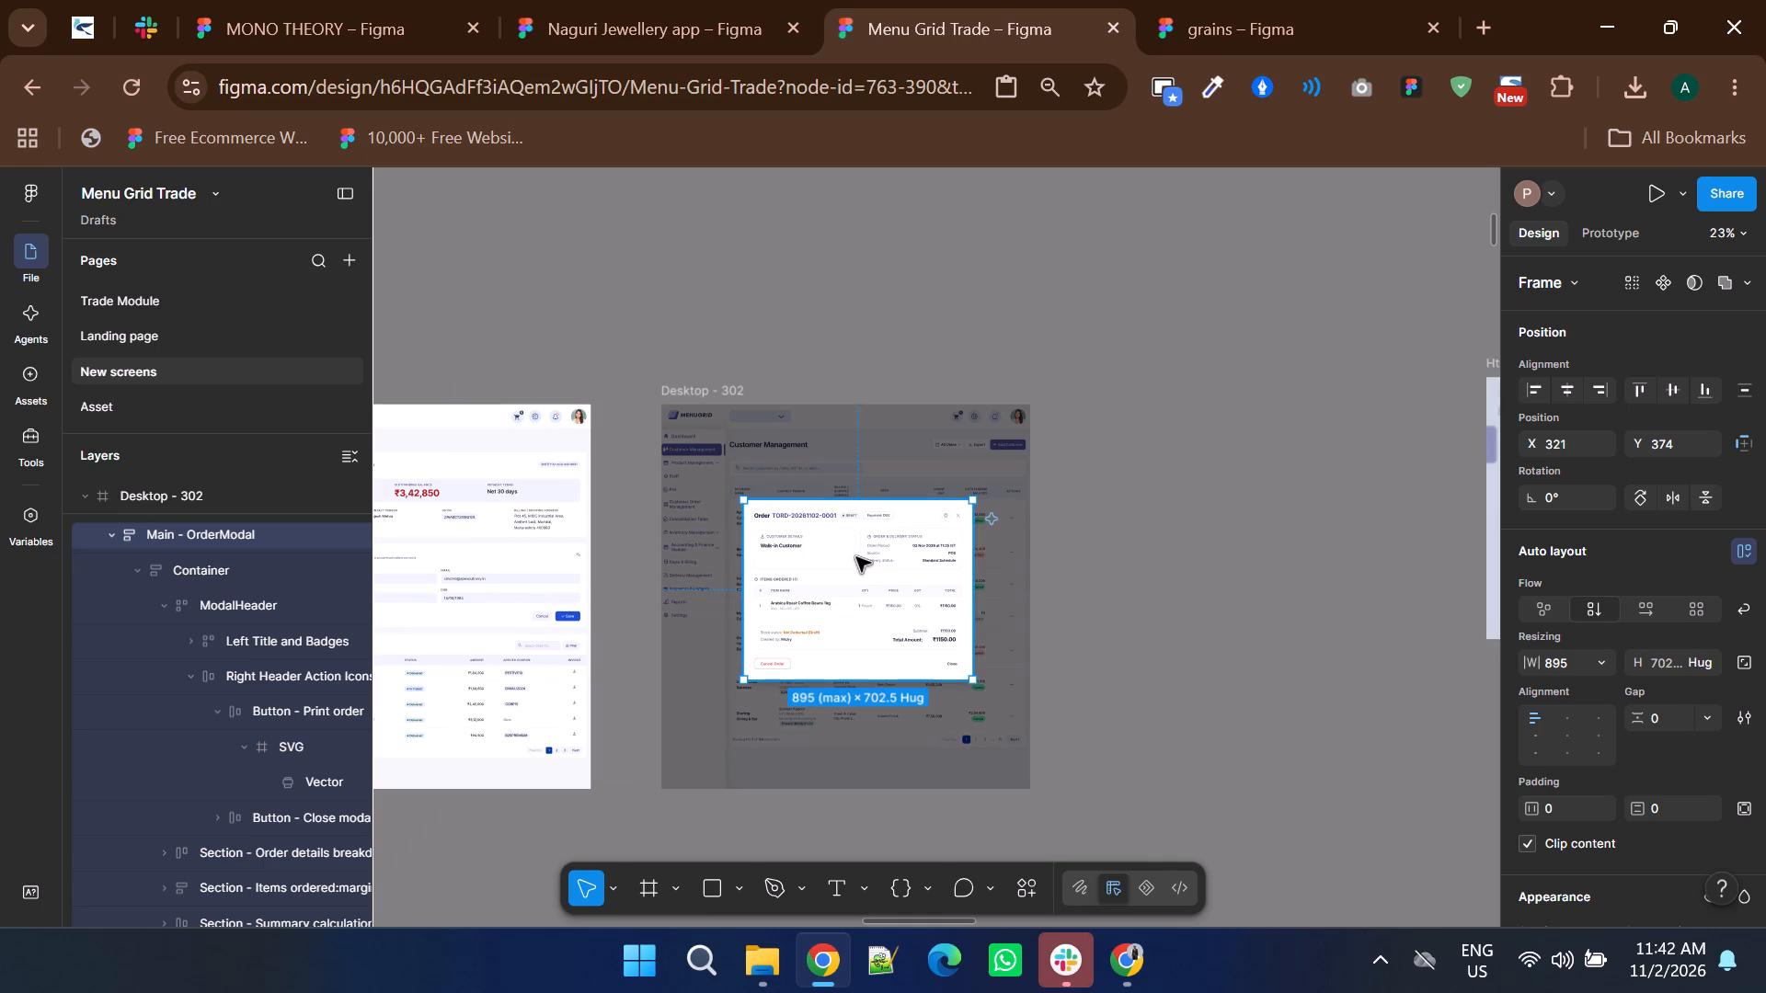
pyautogui.click(856, 557)
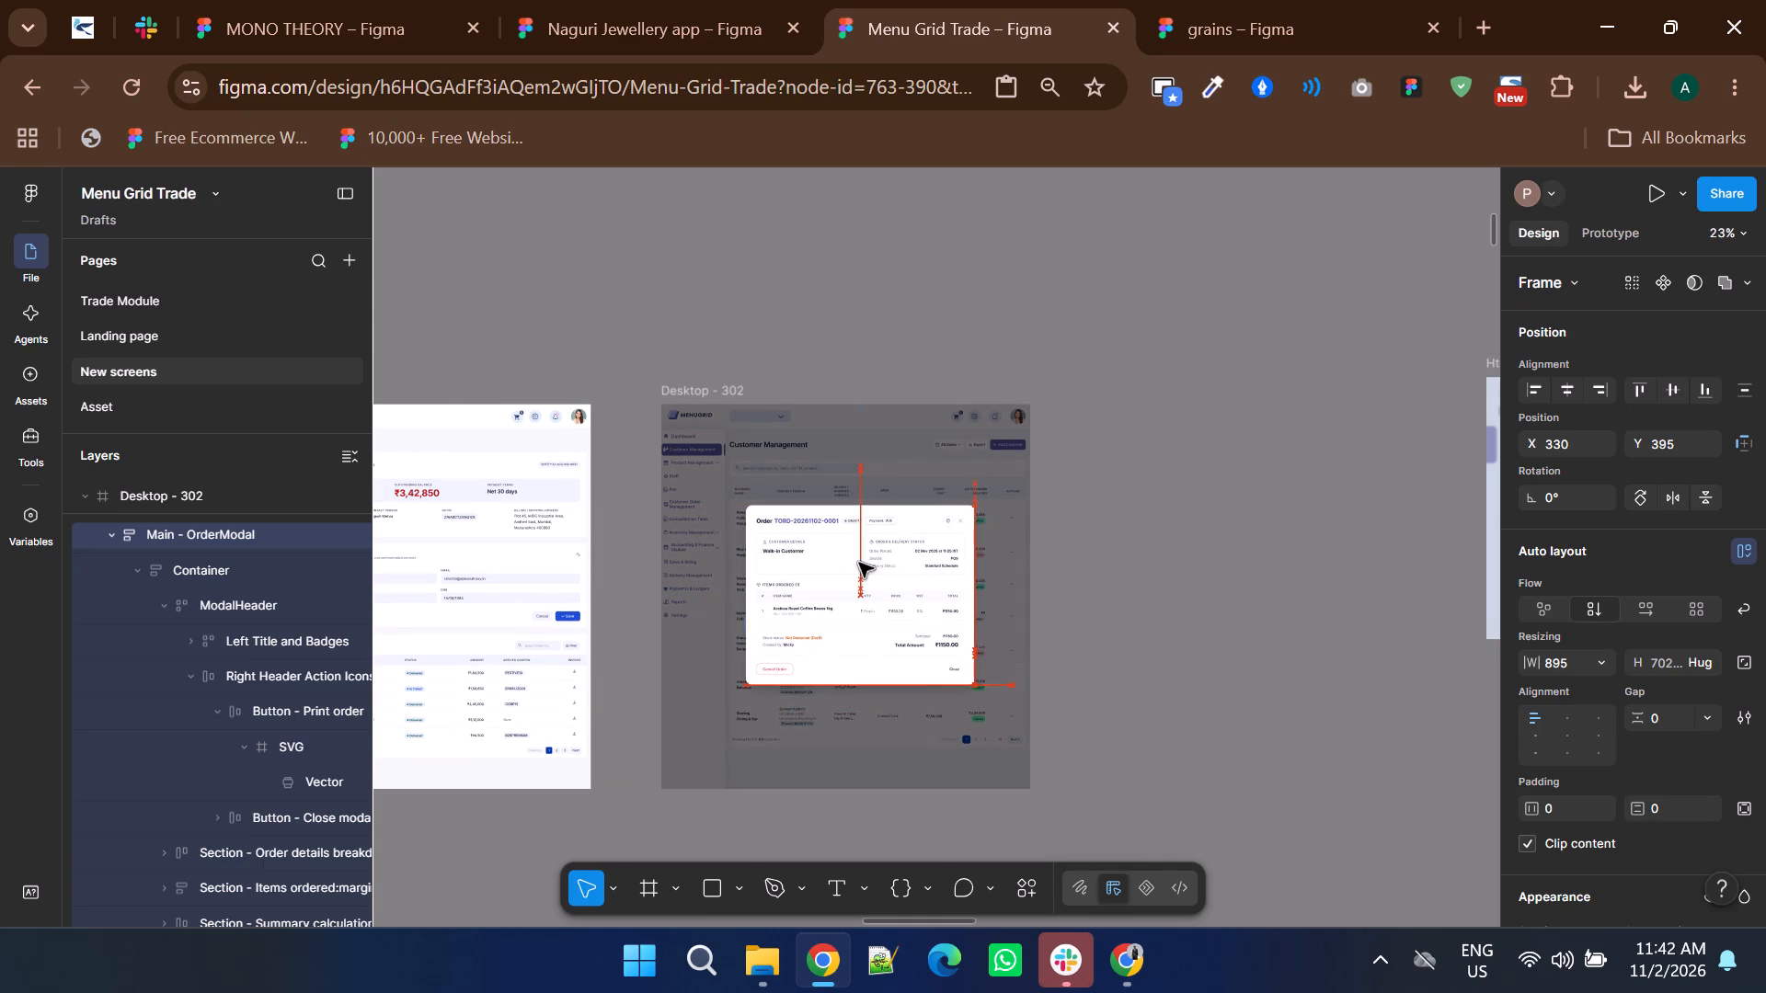
pyautogui.click(1183, 592)
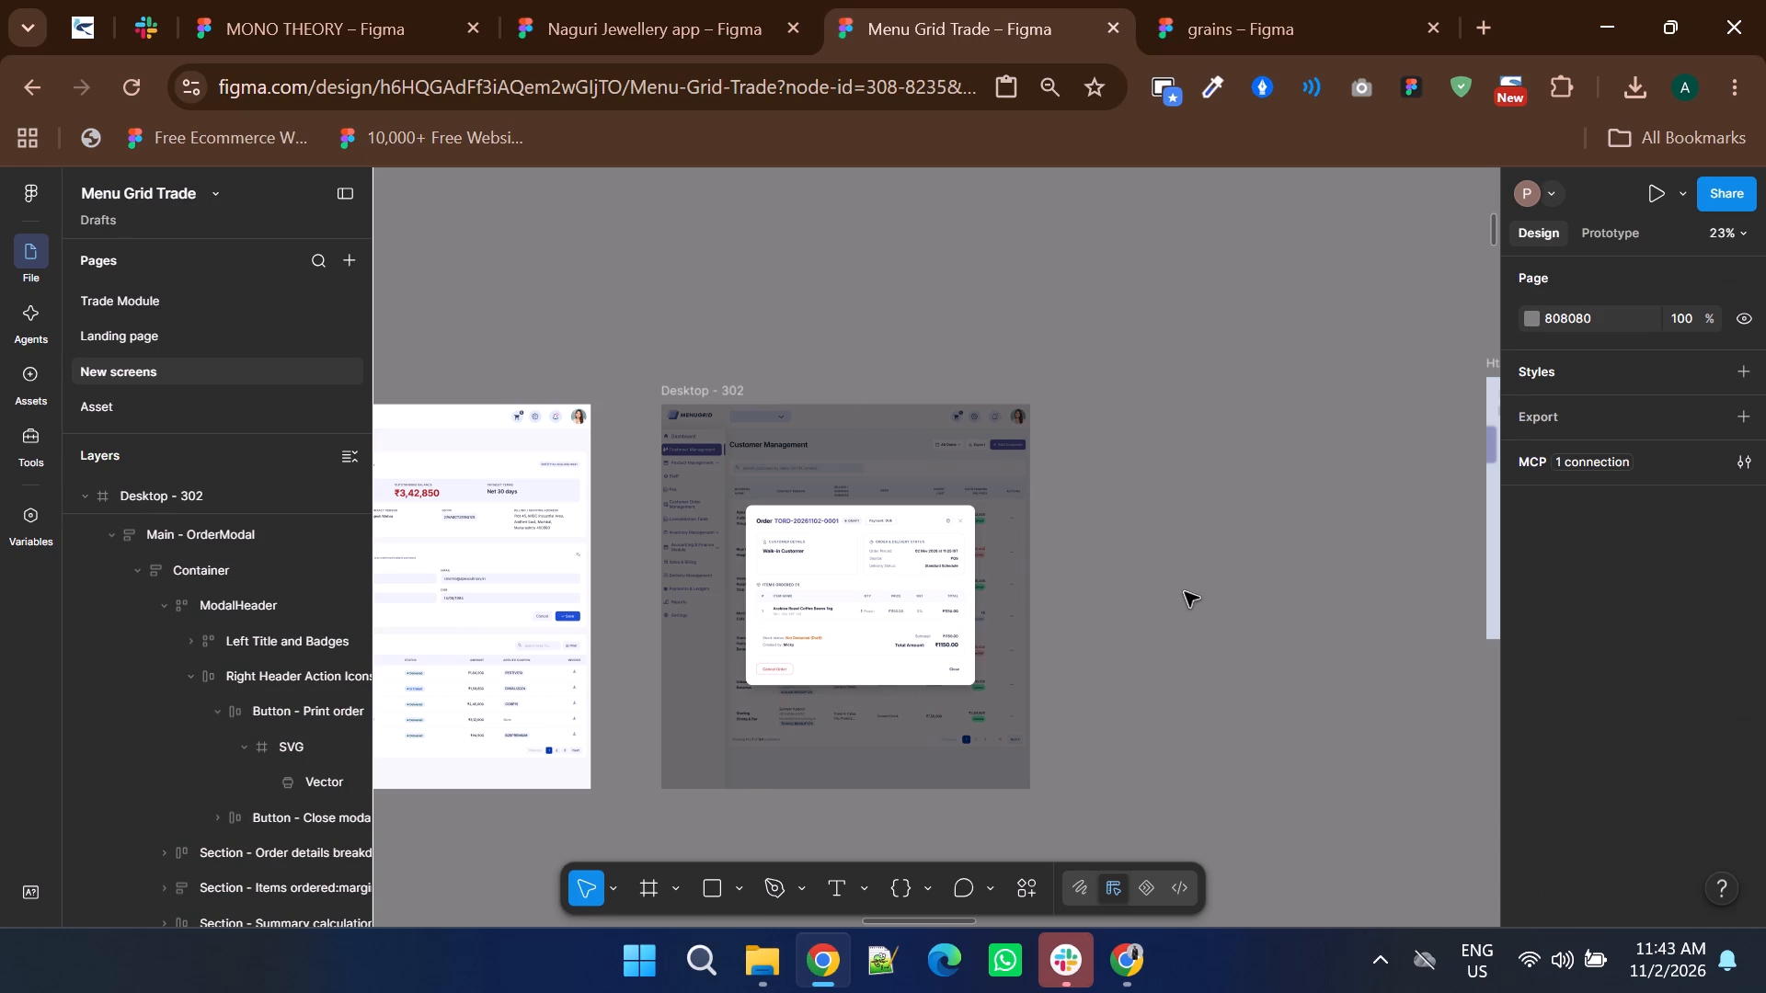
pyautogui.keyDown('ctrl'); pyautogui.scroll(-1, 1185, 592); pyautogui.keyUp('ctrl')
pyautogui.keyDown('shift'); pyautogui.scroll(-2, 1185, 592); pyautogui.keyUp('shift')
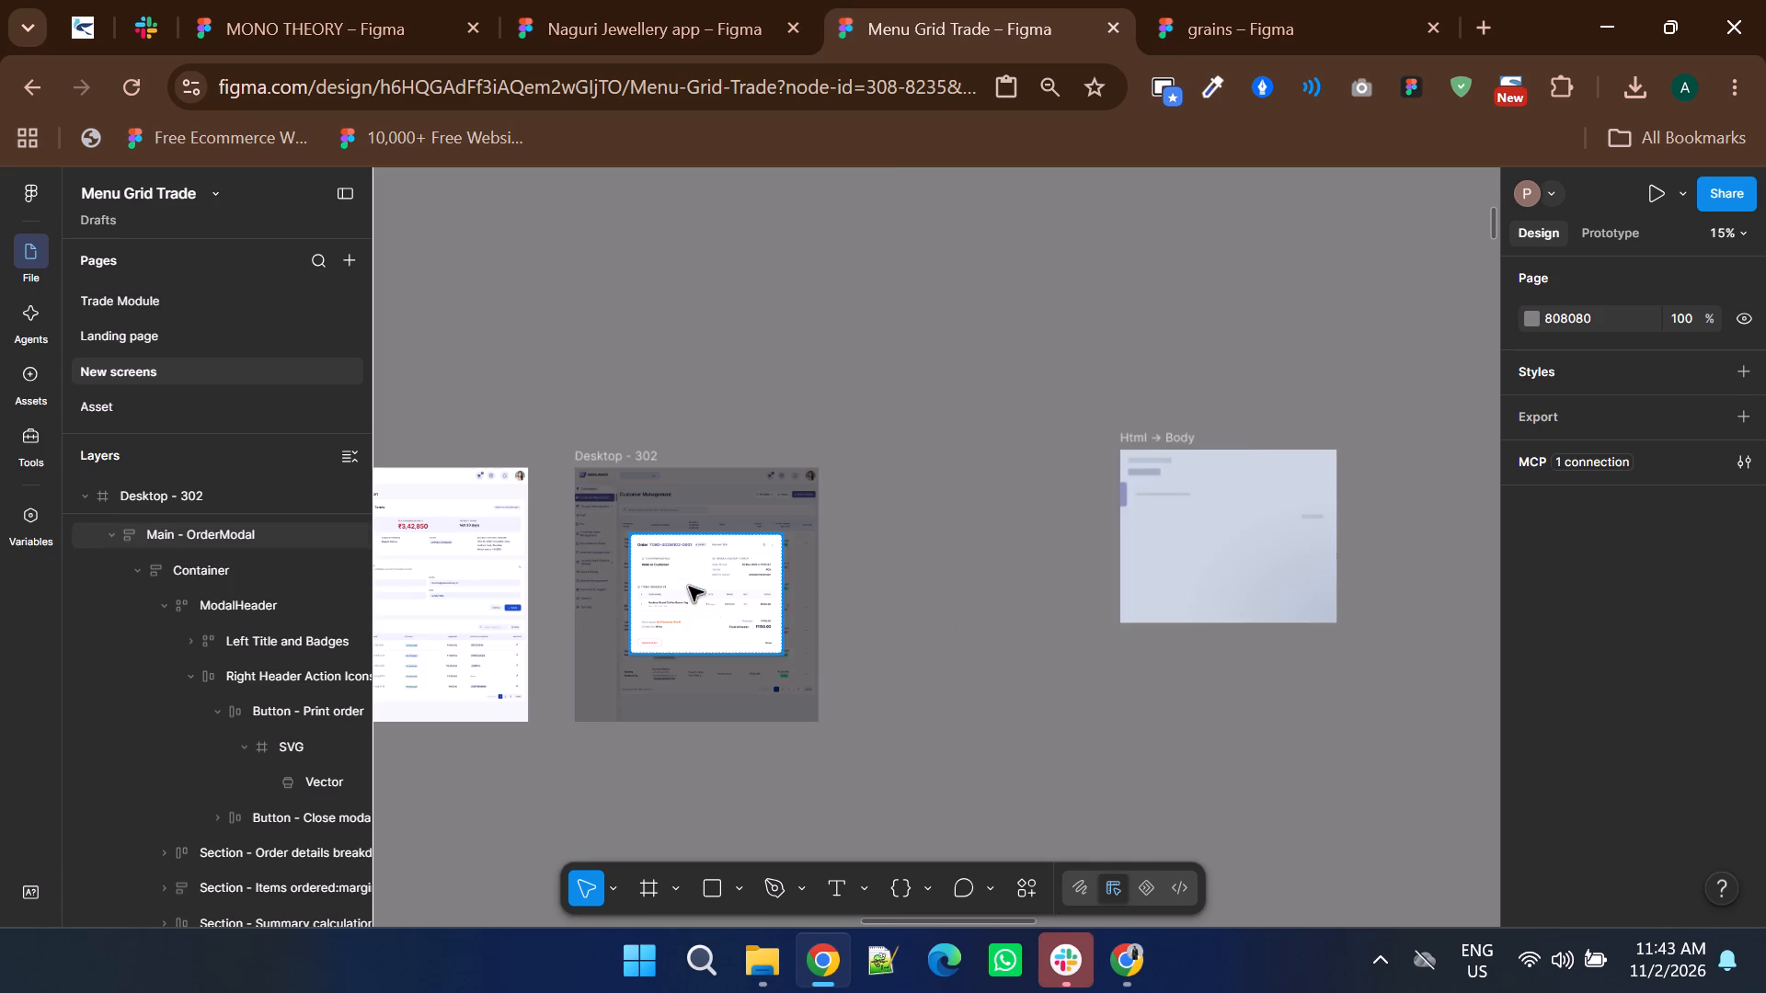
# Inspect the text properties of the order number in the order modal's header, and clear the selection.
pyautogui.keyDown('ctrl'); pyautogui.scroll(6, 689, 587); pyautogui.keyUp('ctrl')
pyautogui.keyDown('shift'); pyautogui.scroll(3, 689, 587); pyautogui.keyUp('shift')
pyautogui.keyDown('ctrl'); pyautogui.scroll(-3, 739, 666); pyautogui.keyUp('ctrl')
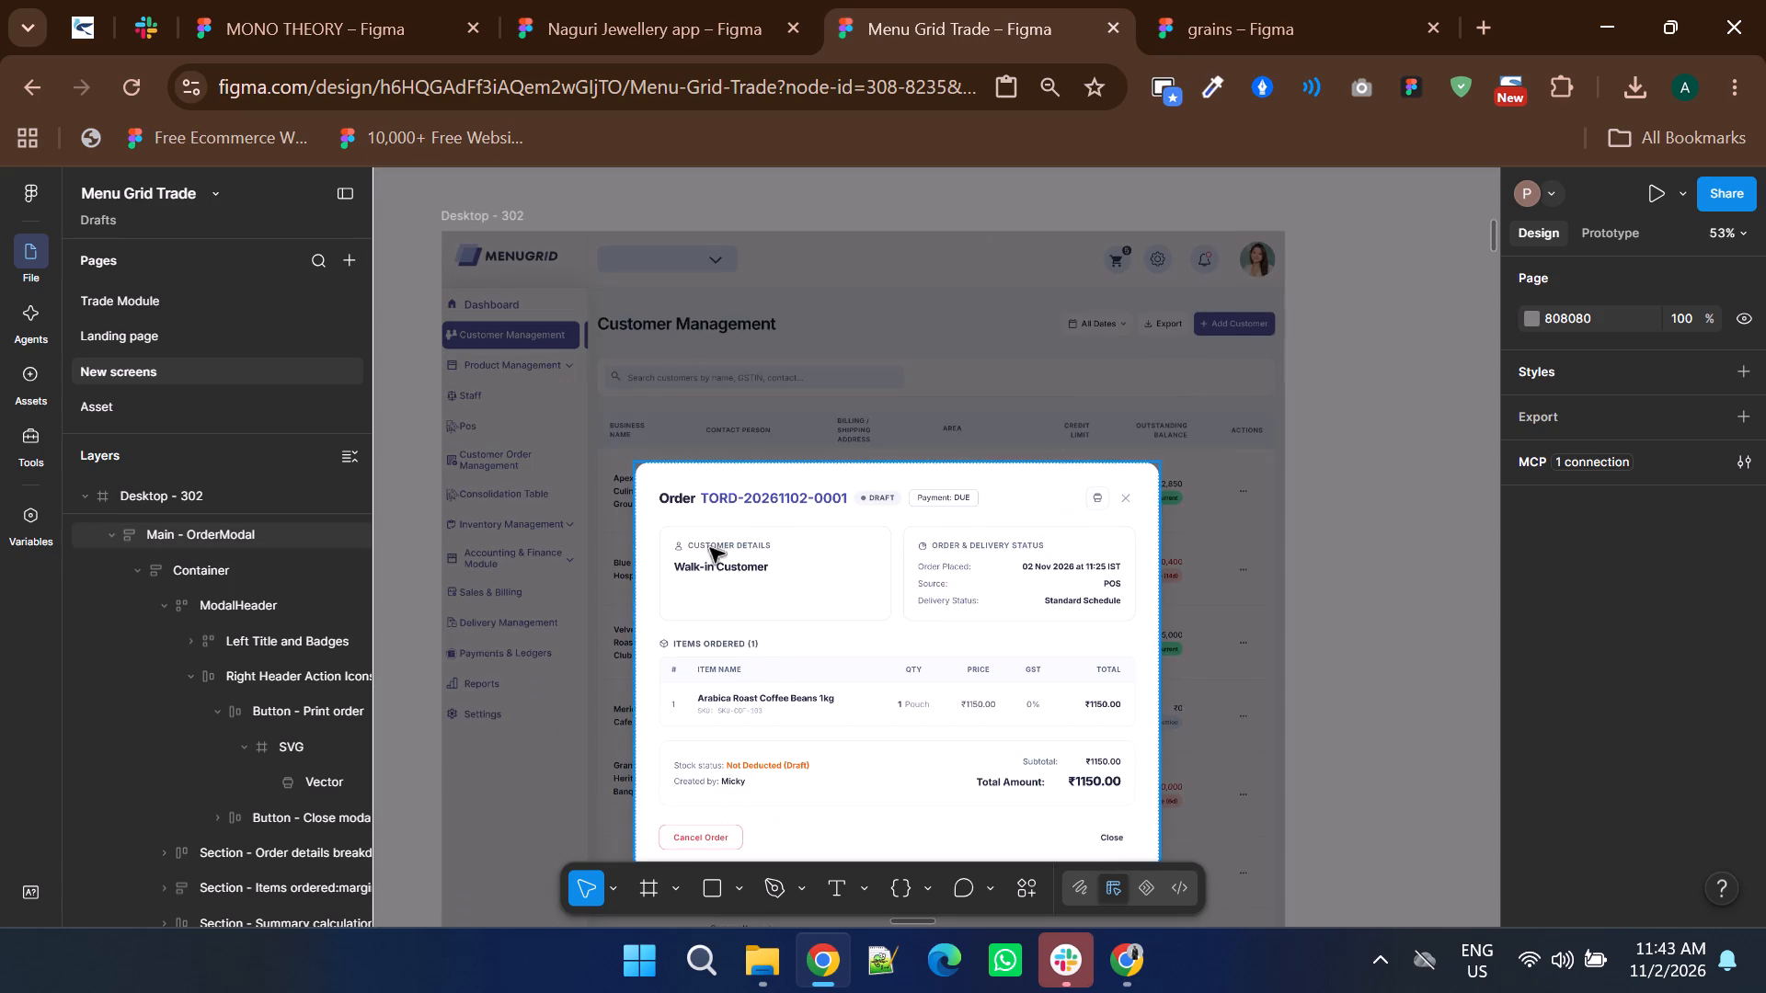
pyautogui.keyDown('ctrl'); pyautogui.click(735, 503); pyautogui.keyUp('ctrl')
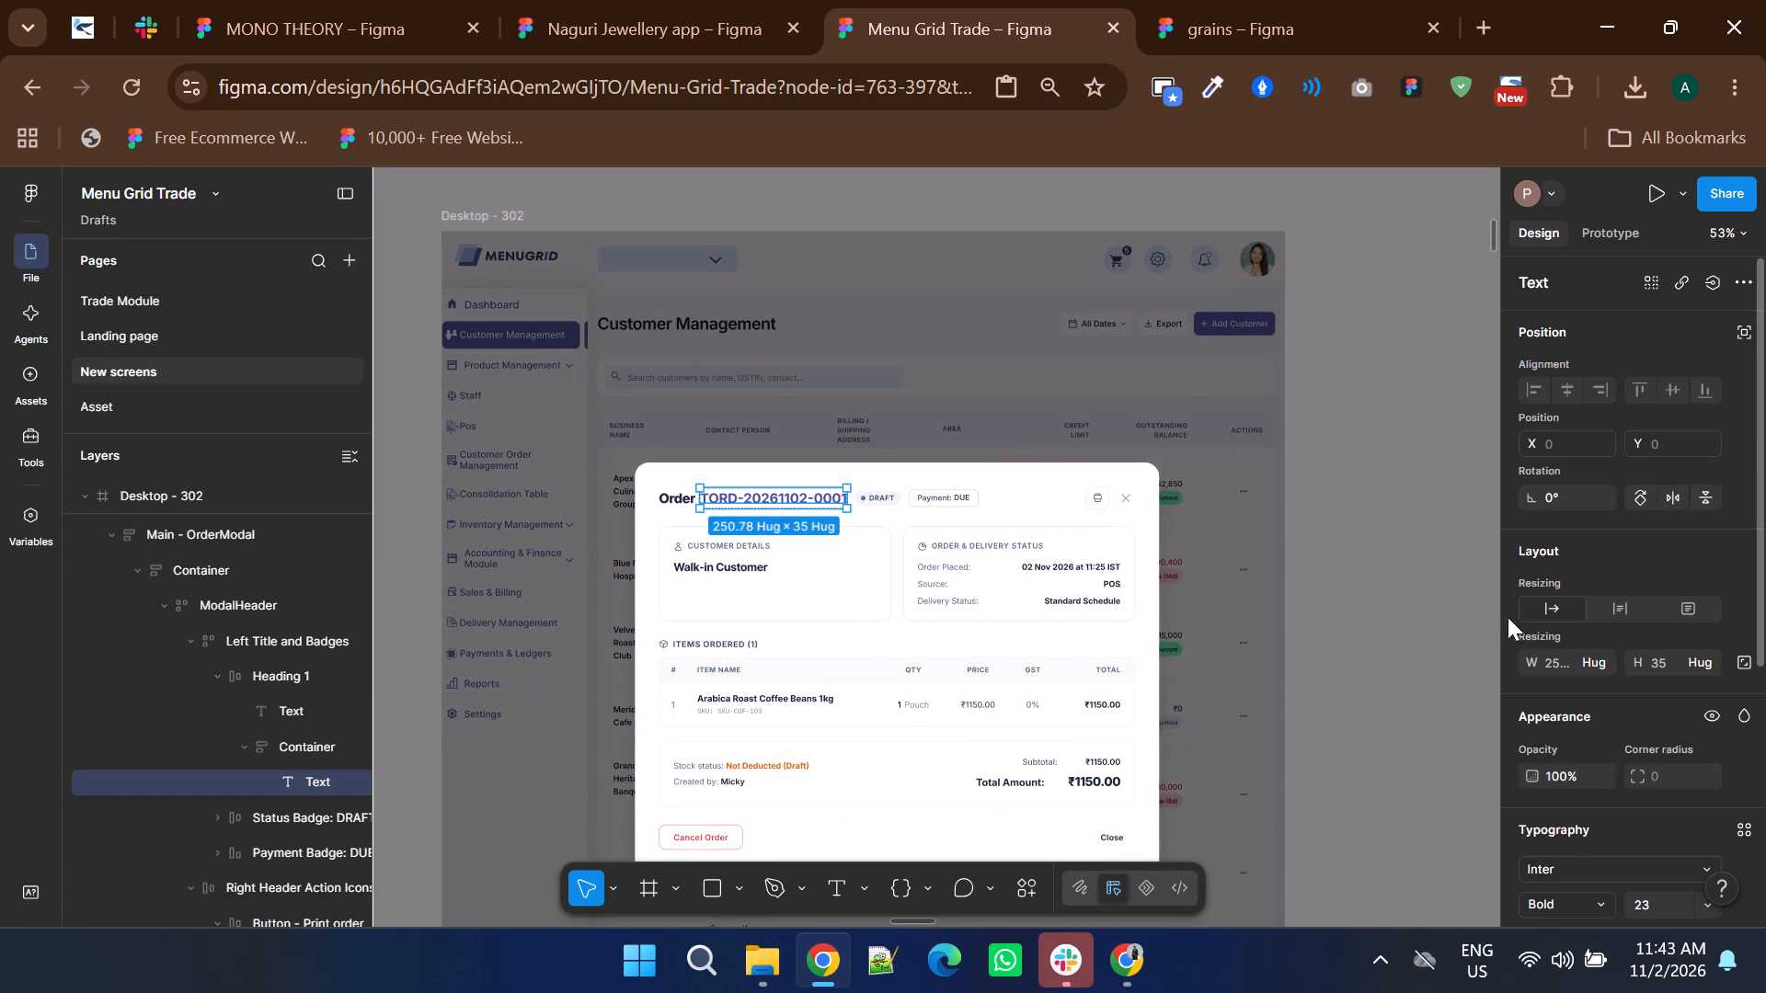
pyautogui.click(1376, 596)
# Delete the leftover Html → Body frame beside Desktop - 302.
pyautogui.keyDown('ctrl'); pyautogui.scroll(-3, 1355, 554); pyautogui.keyUp('ctrl')
pyautogui.keyDown('shift'); pyautogui.scroll(-4, 1355, 554); pyautogui.keyUp('shift')
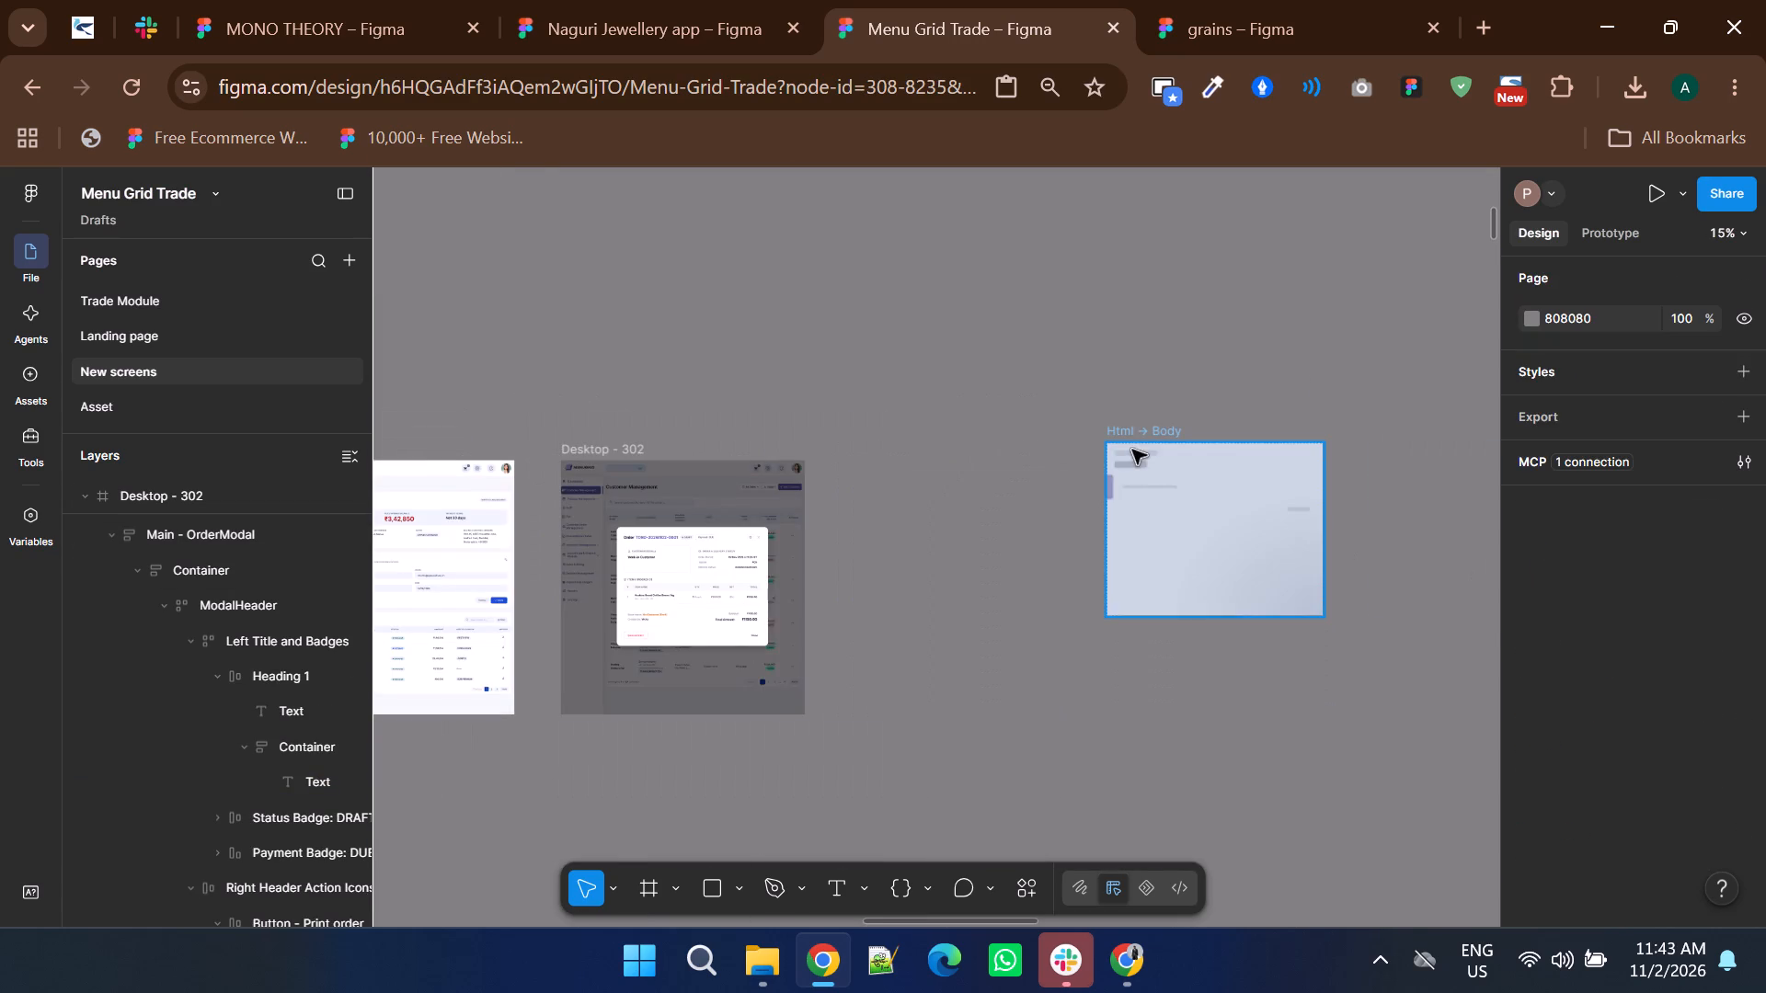
pyautogui.click(1138, 444)
pyautogui.press('Delete')
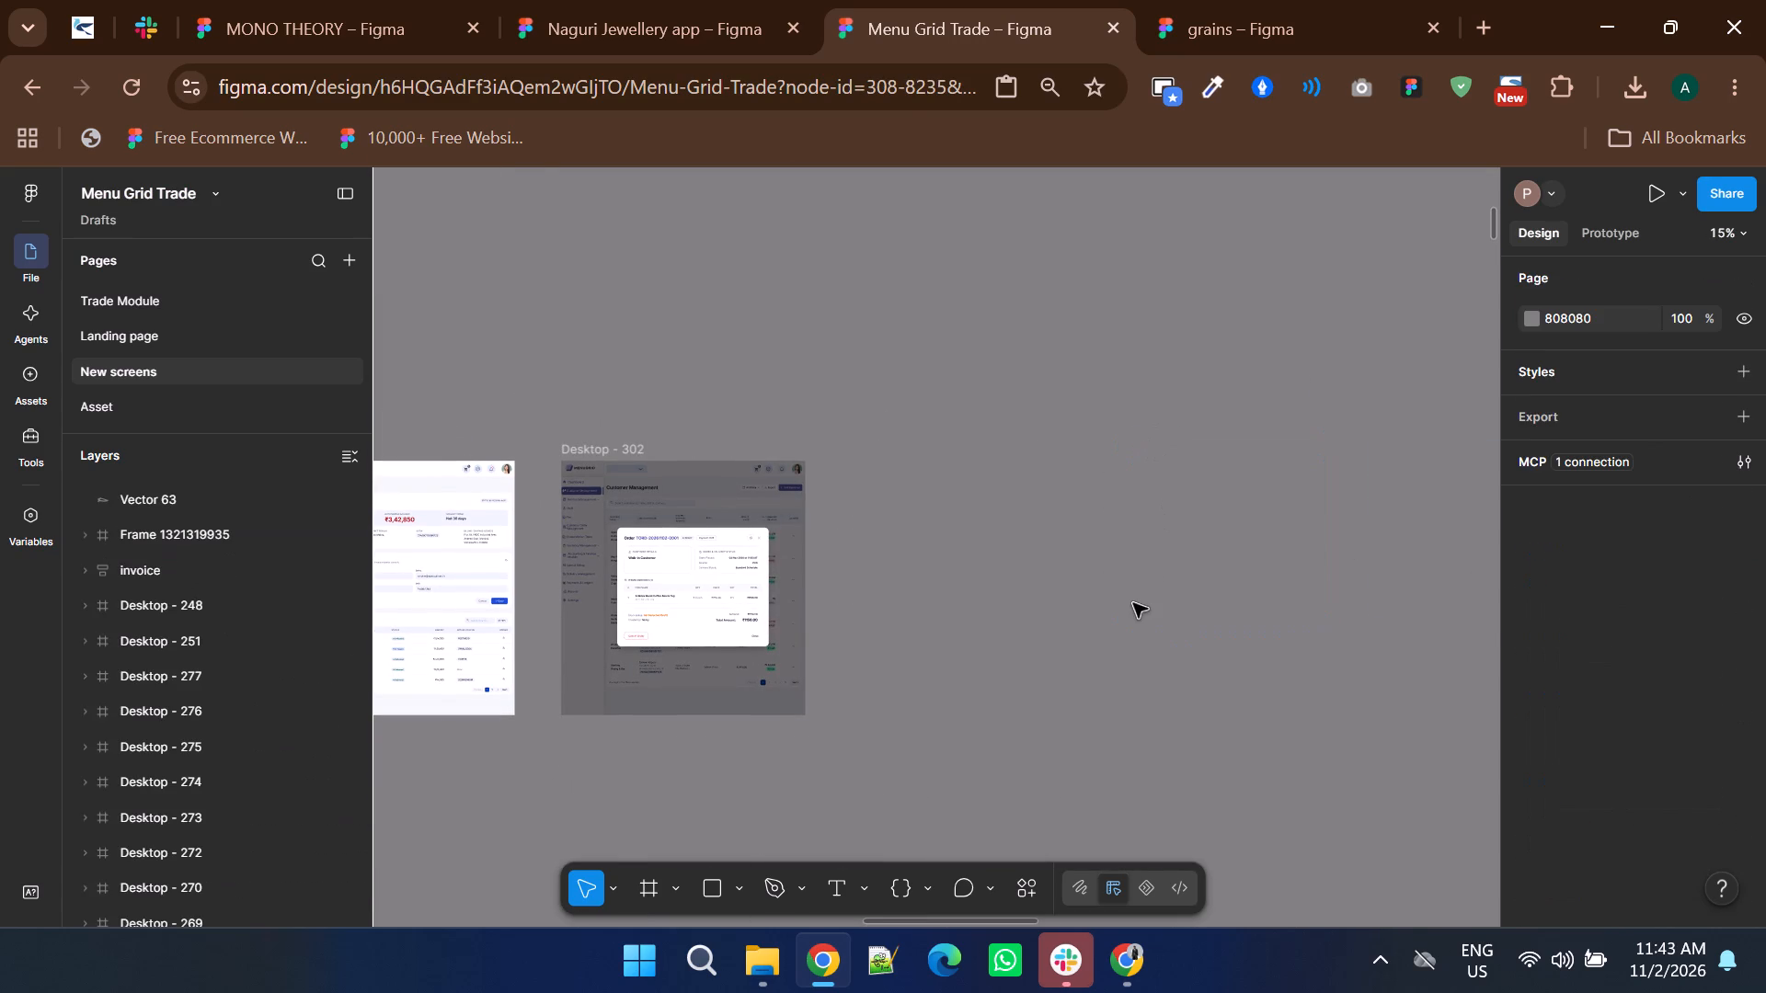
pyautogui.keyDown('ctrl'); pyautogui.scroll(-1, 1133, 603); pyautogui.keyUp('ctrl')
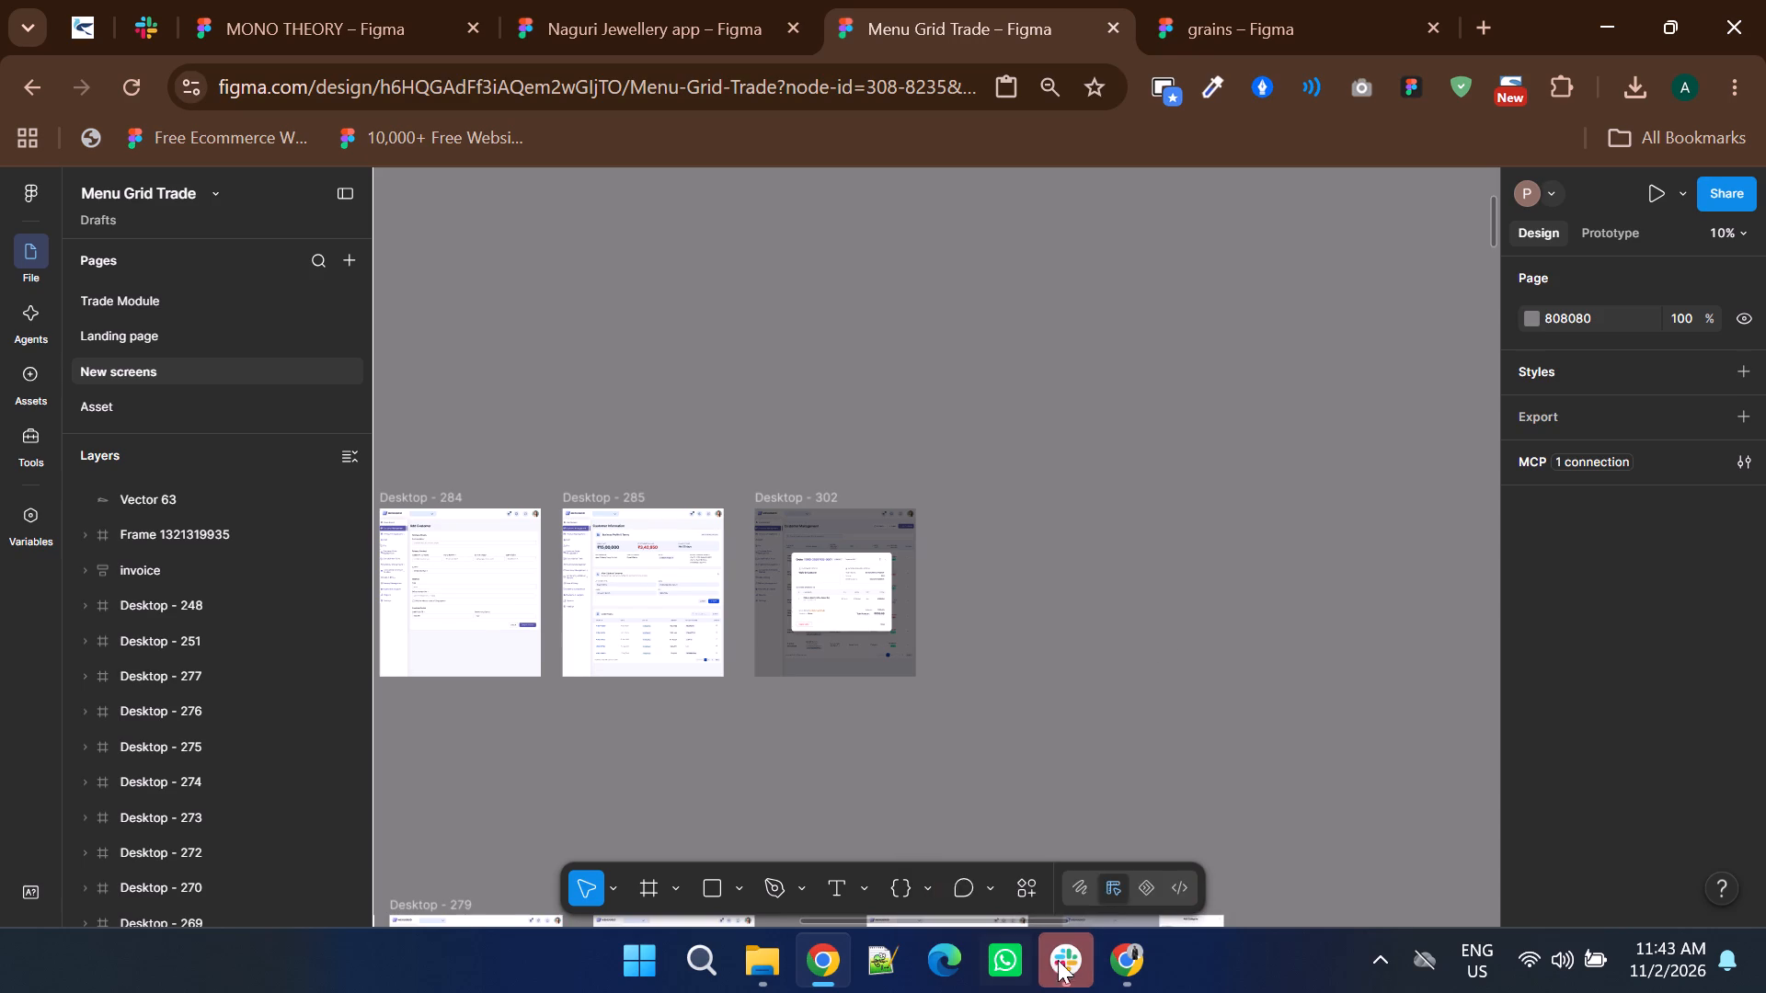
pyautogui.click(1164, 463)
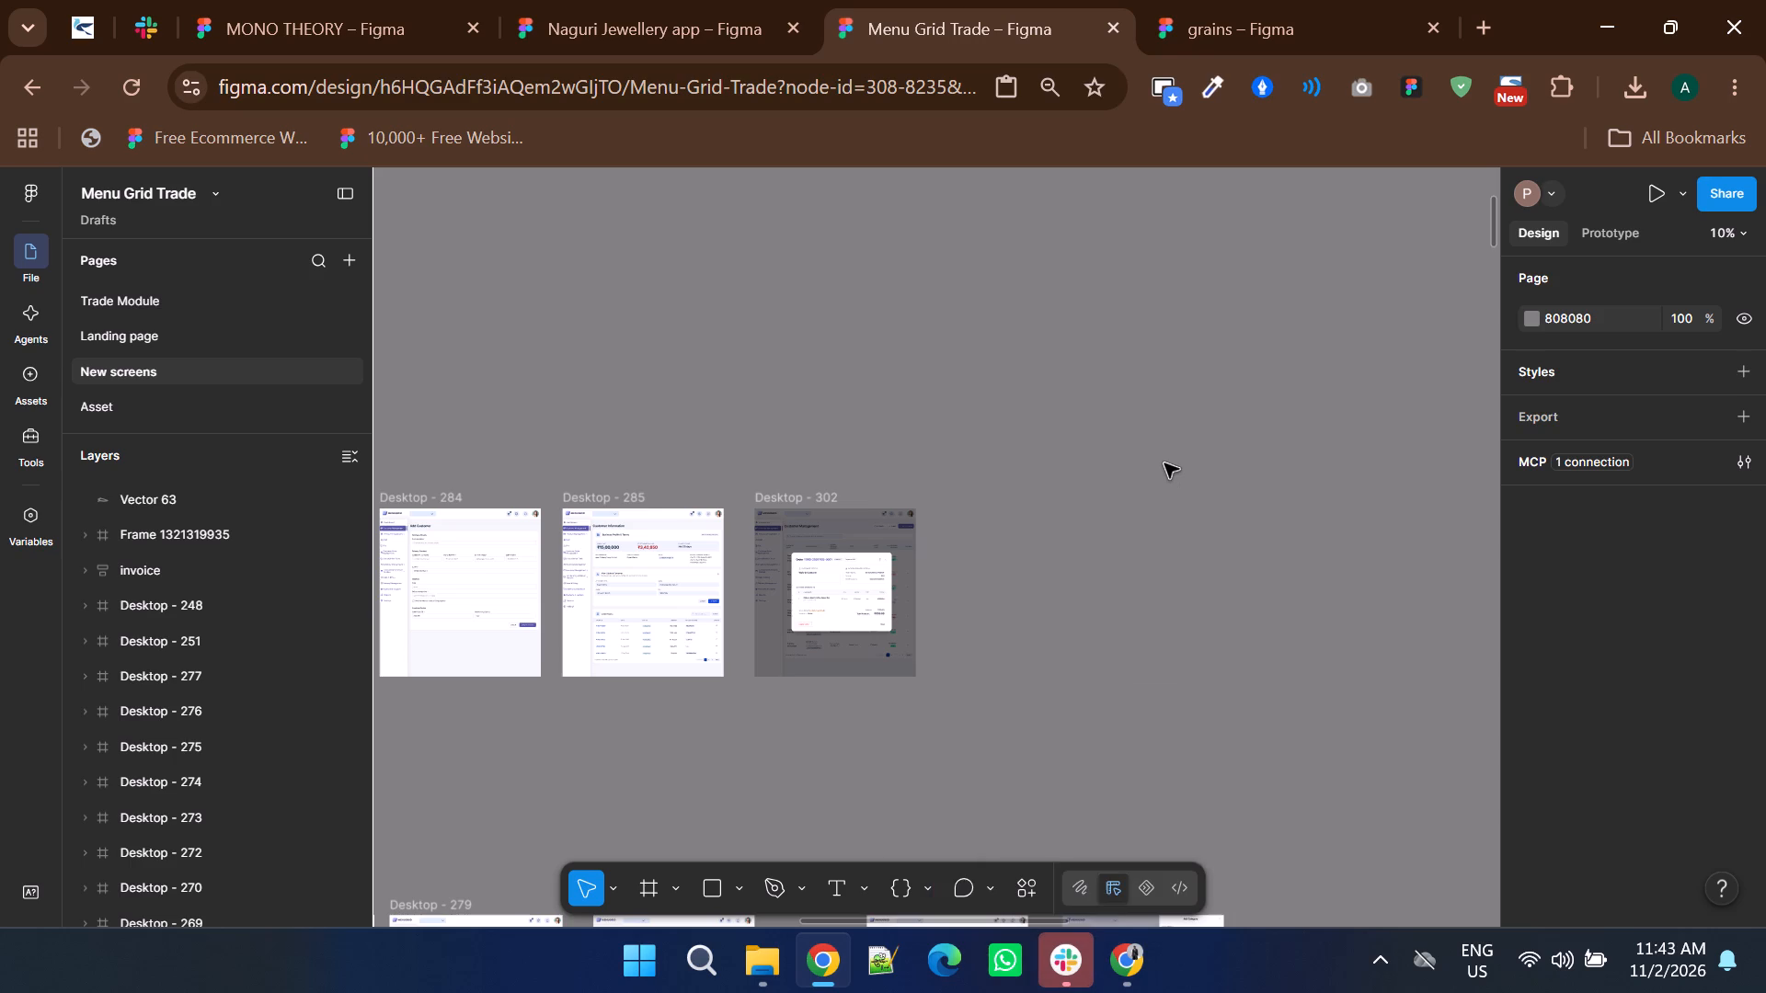
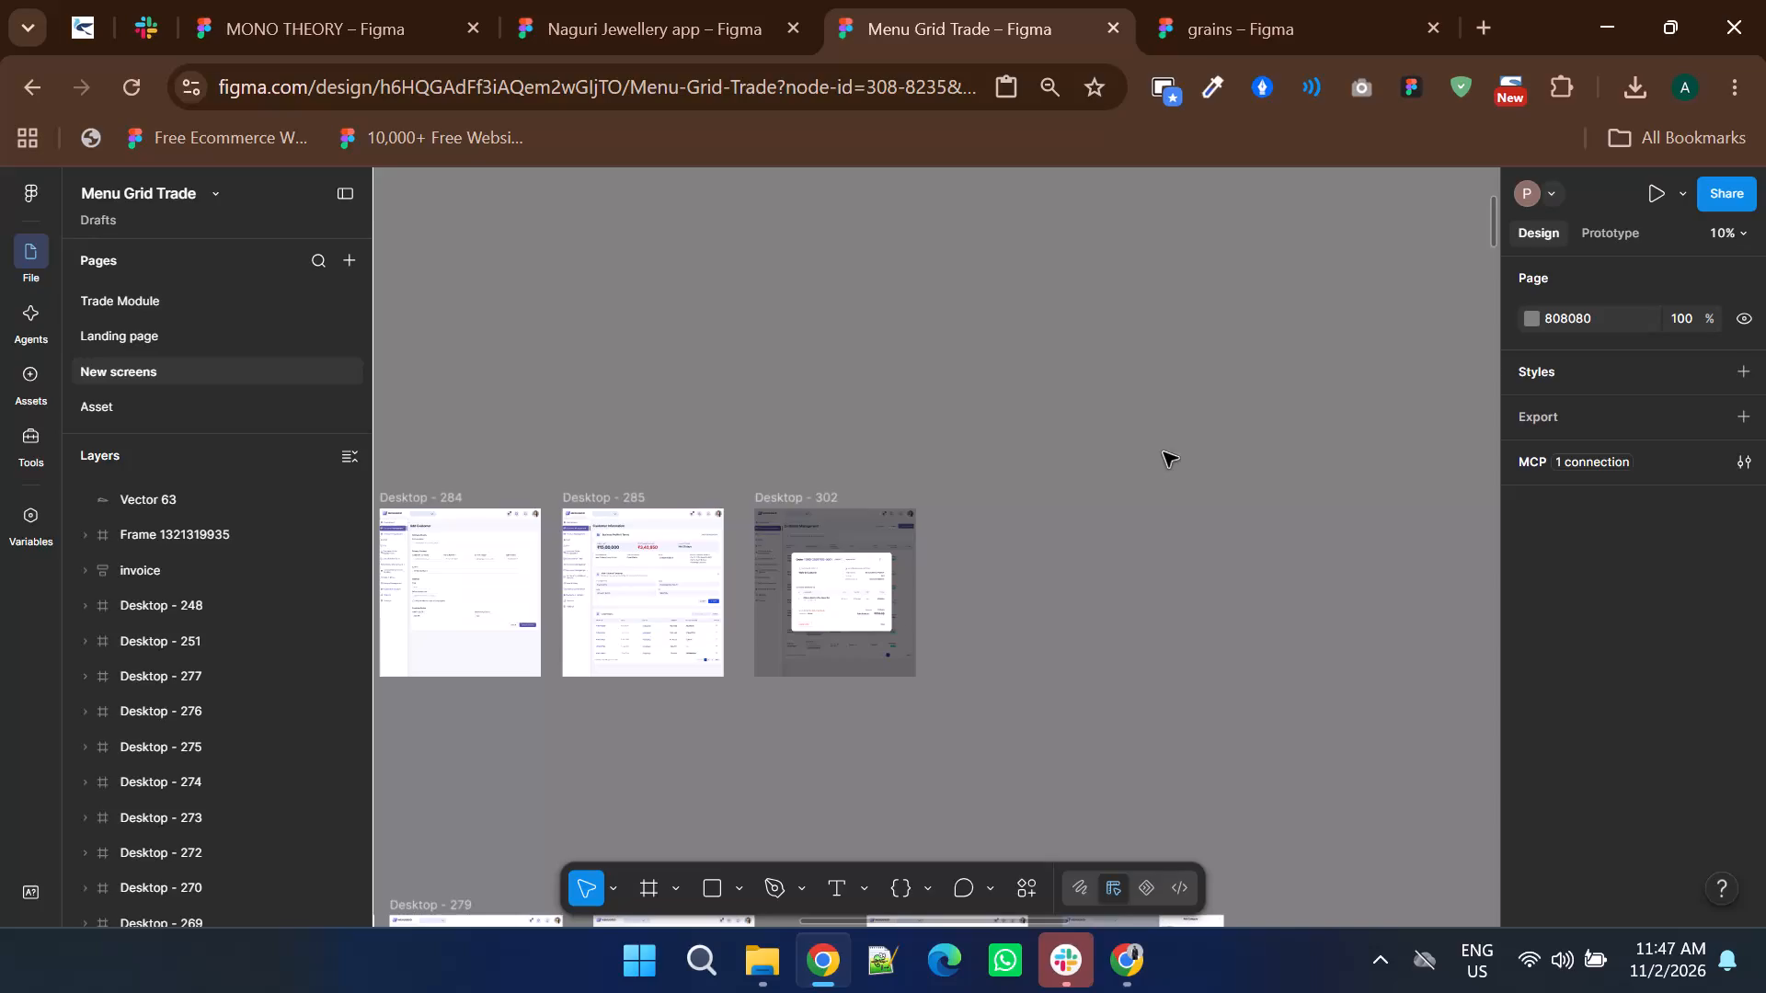
# Select the whole Customer row on the New screens page, from the small note through the Desktop - 302 order modal screen.
pyautogui.scroll(-1, 1162, 435)
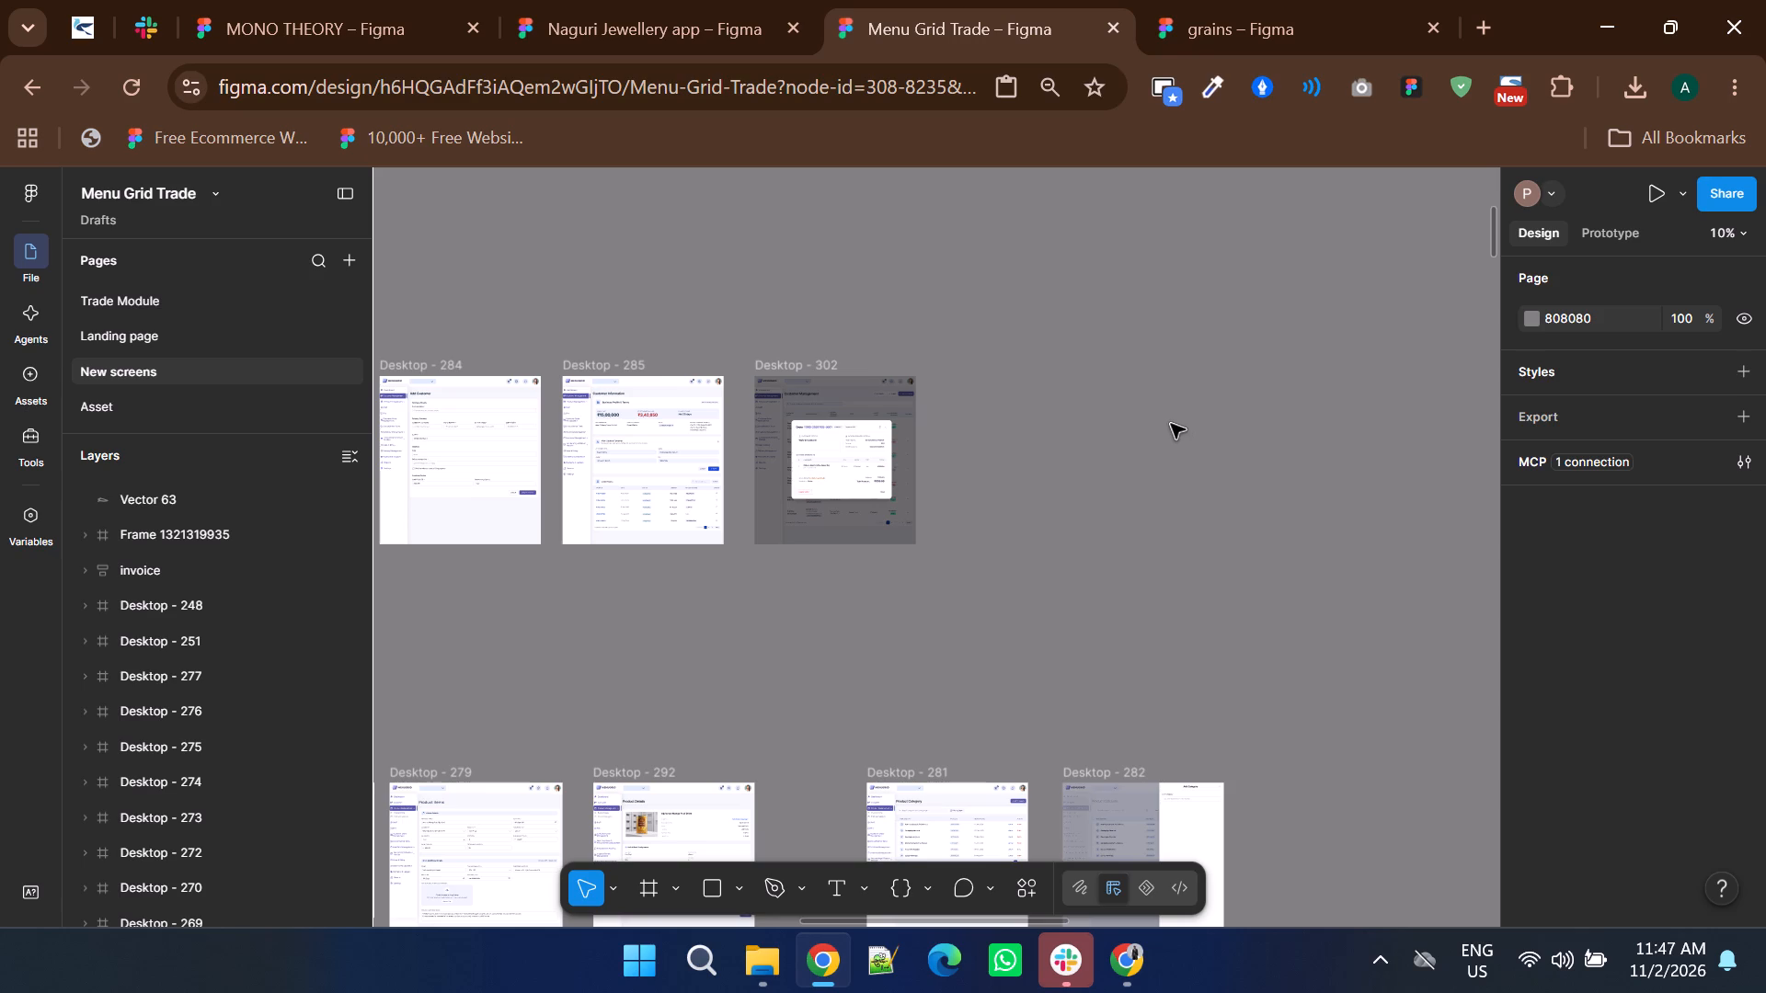
pyautogui.keyDown('ctrl'); pyautogui.scroll(-1, 1171, 424); pyautogui.keyUp('ctrl')
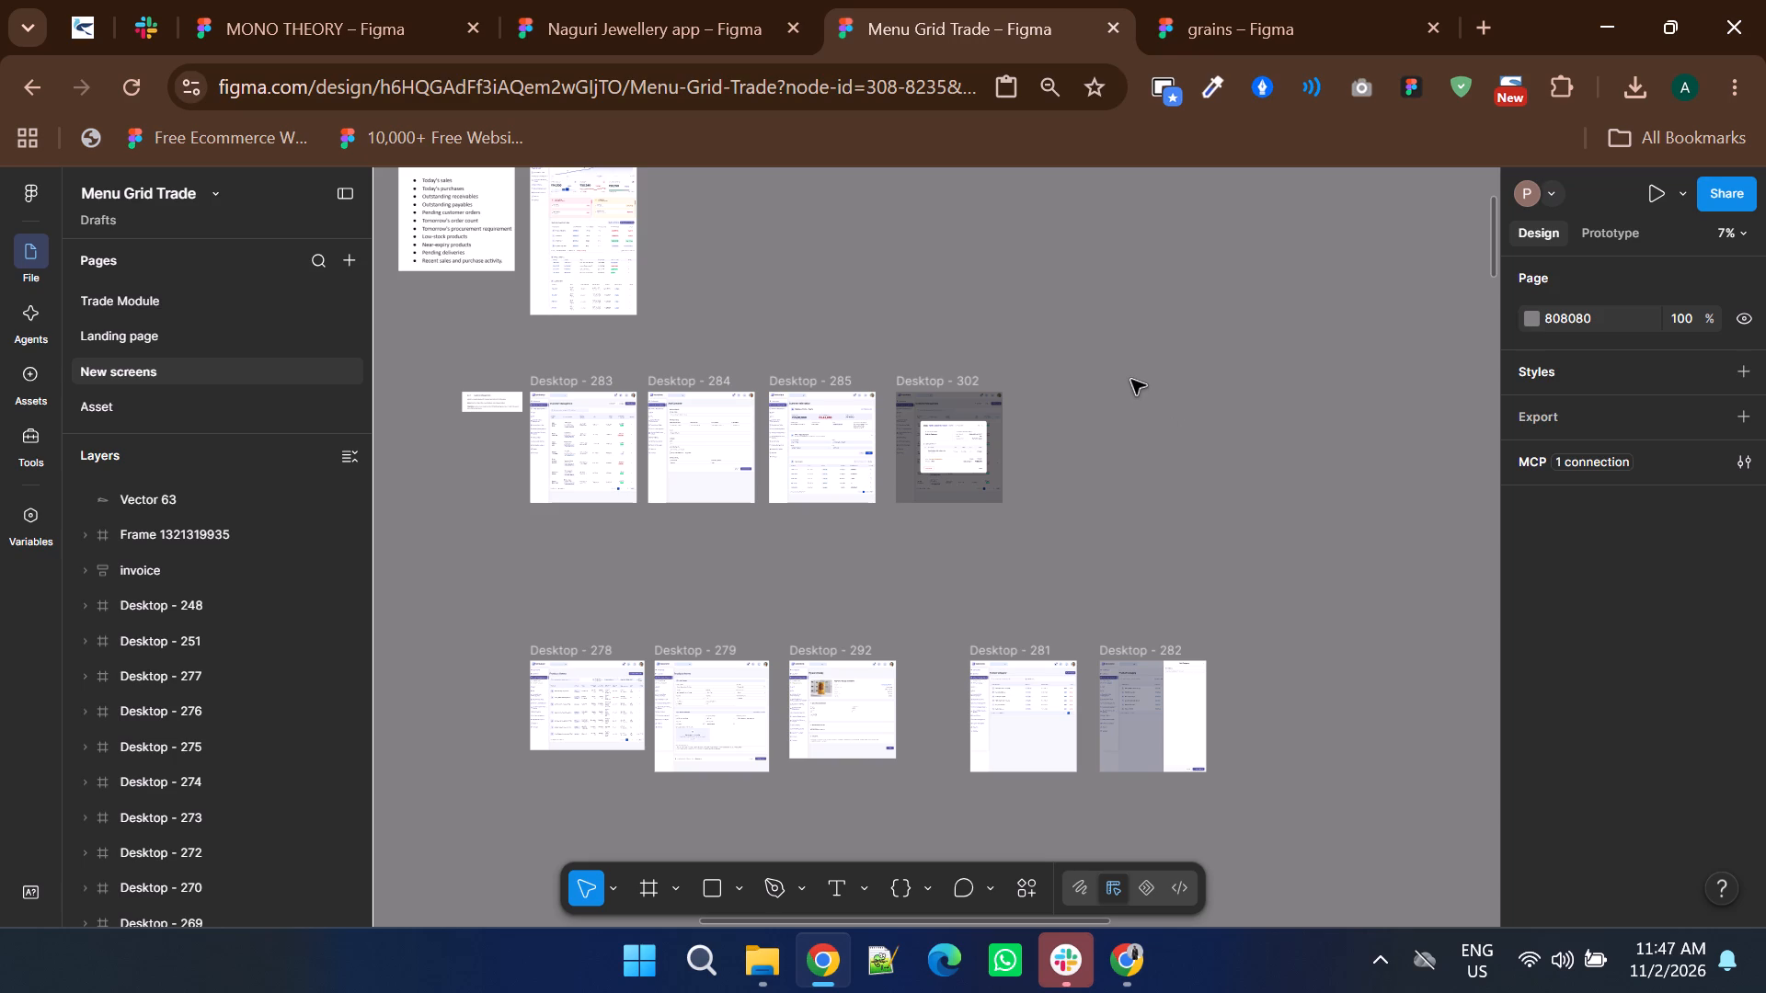
pyautogui.keyDown('ctrl'); pyautogui.scroll(-2, 1131, 380); pyautogui.keyUp('ctrl')
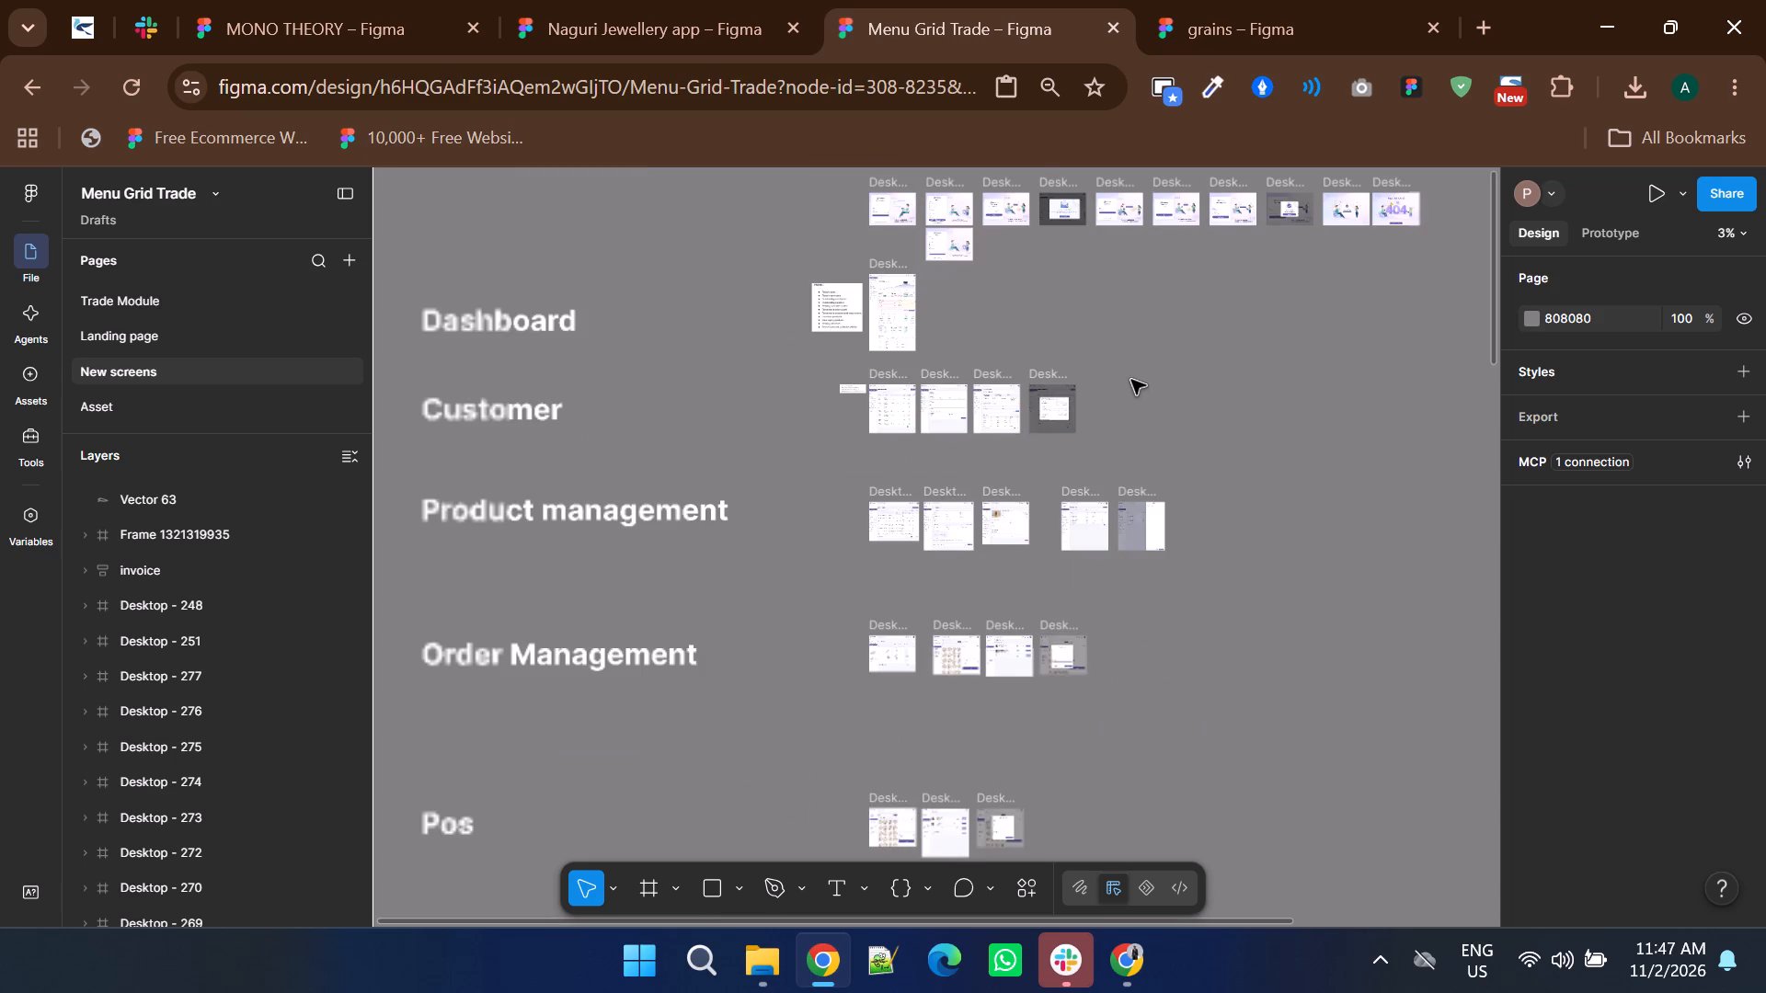
pyautogui.moveTo(793, 376); pyautogui.dragTo(818, 374)
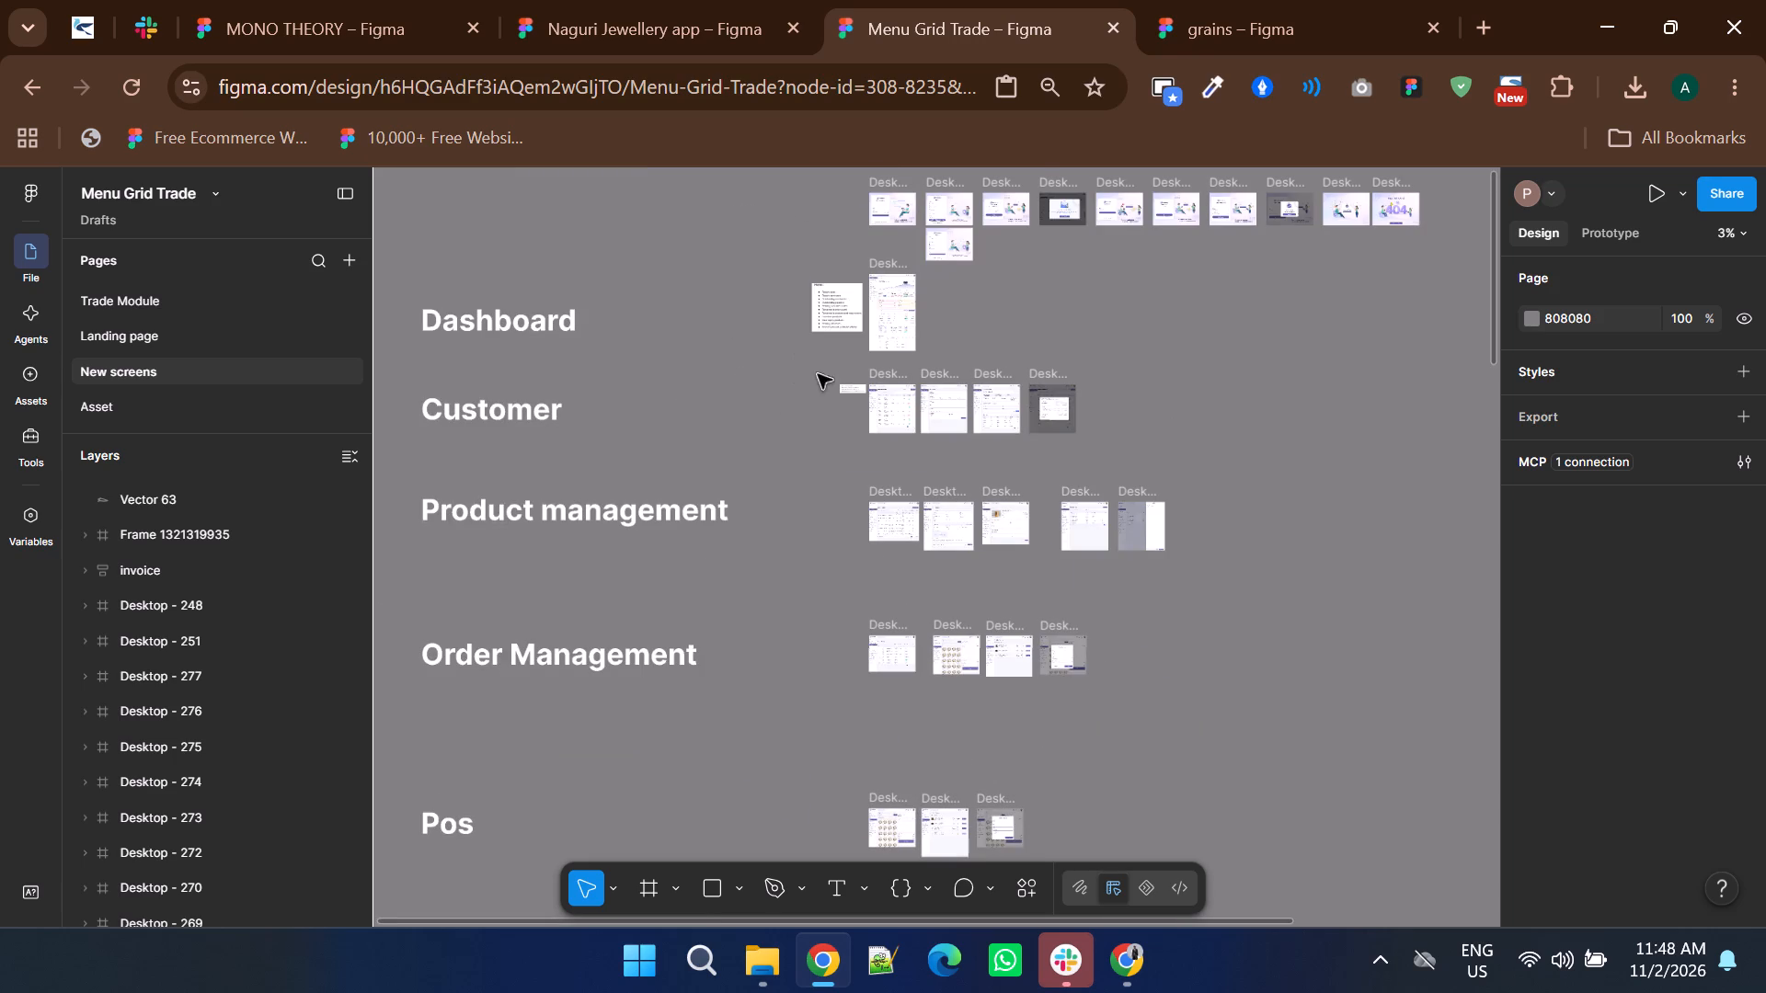
pyautogui.moveTo(818, 374); pyautogui.dragTo(1193, 442)
pyautogui.click(1193, 442)
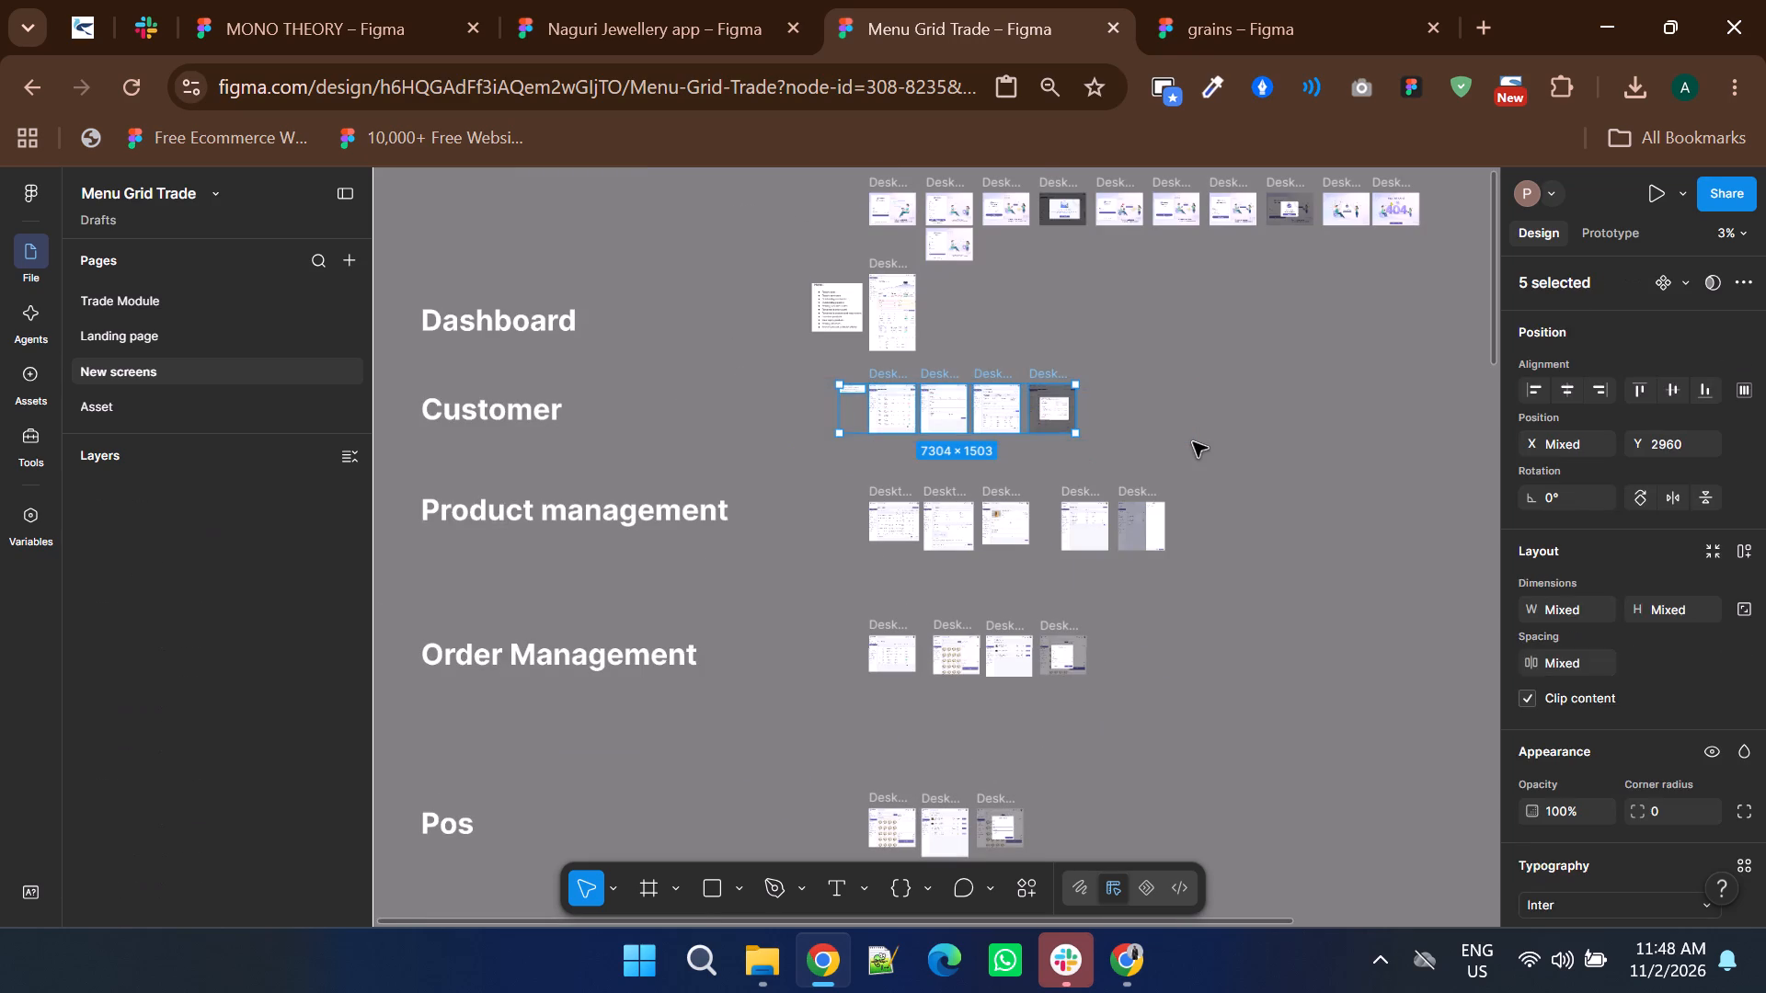
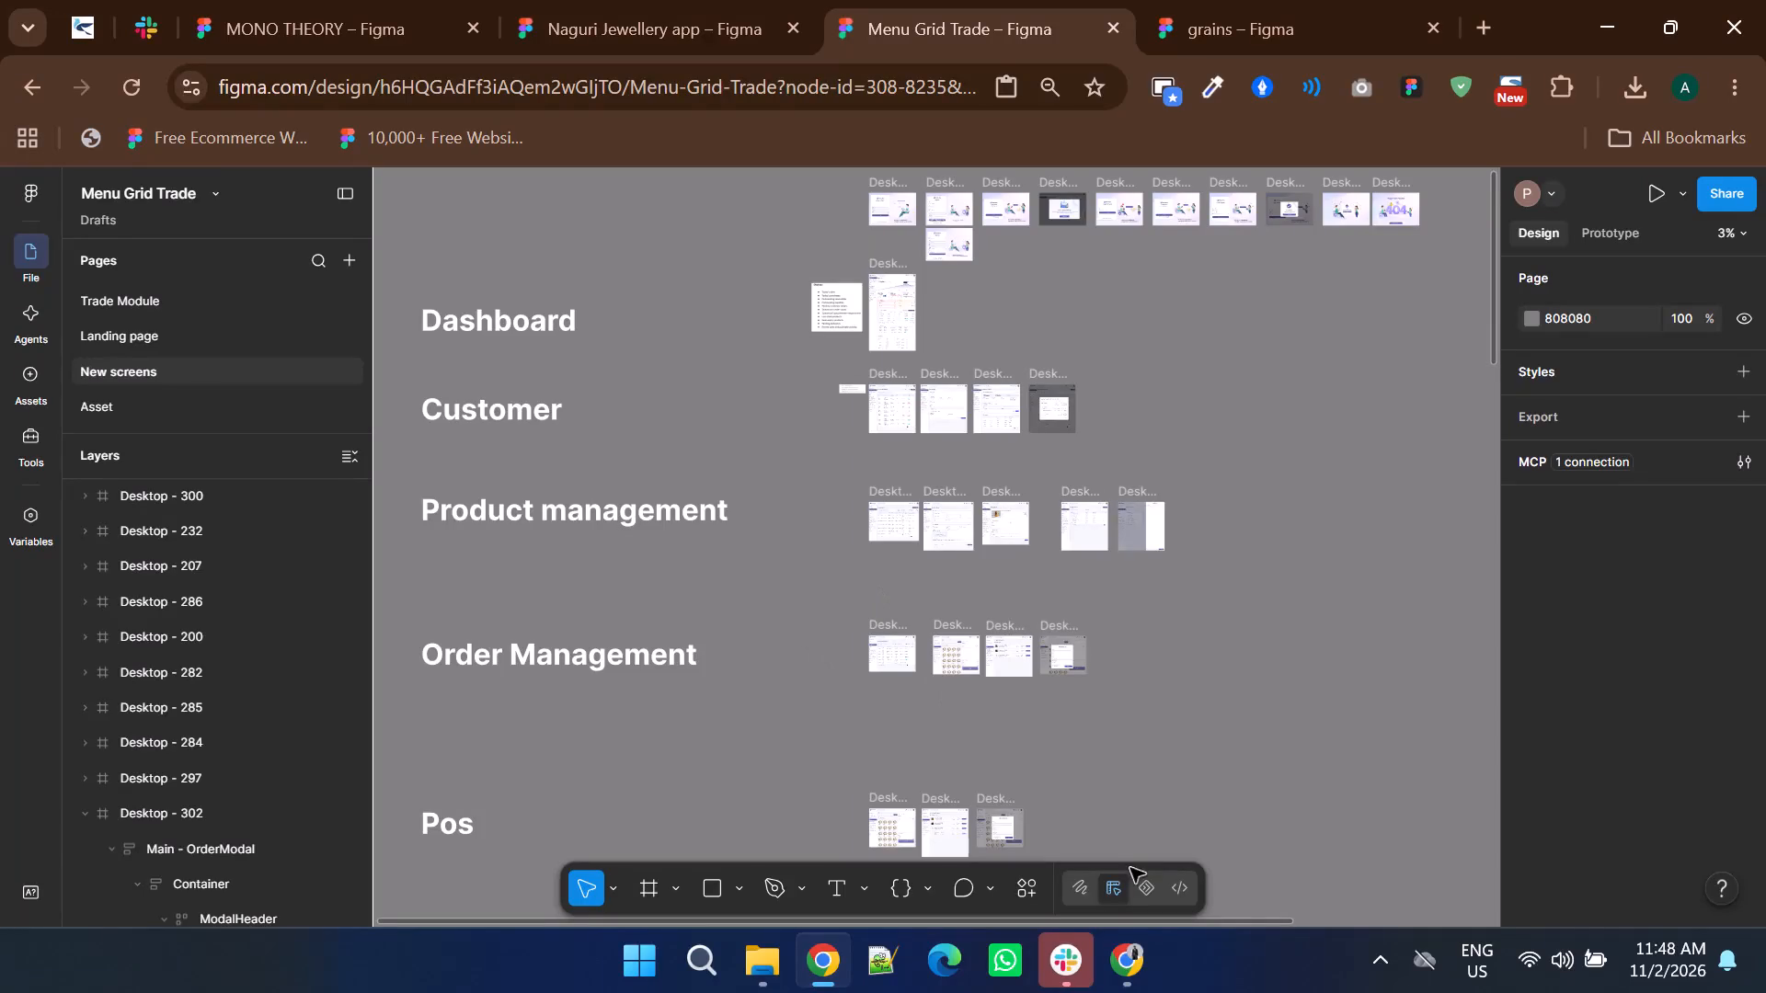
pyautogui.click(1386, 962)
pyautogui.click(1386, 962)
# Examine the order modal on the Desktop - 302 screen in the Customer row, from its header to the Cancel Order and Close actions.
pyautogui.scroll(3, 1018, 757)
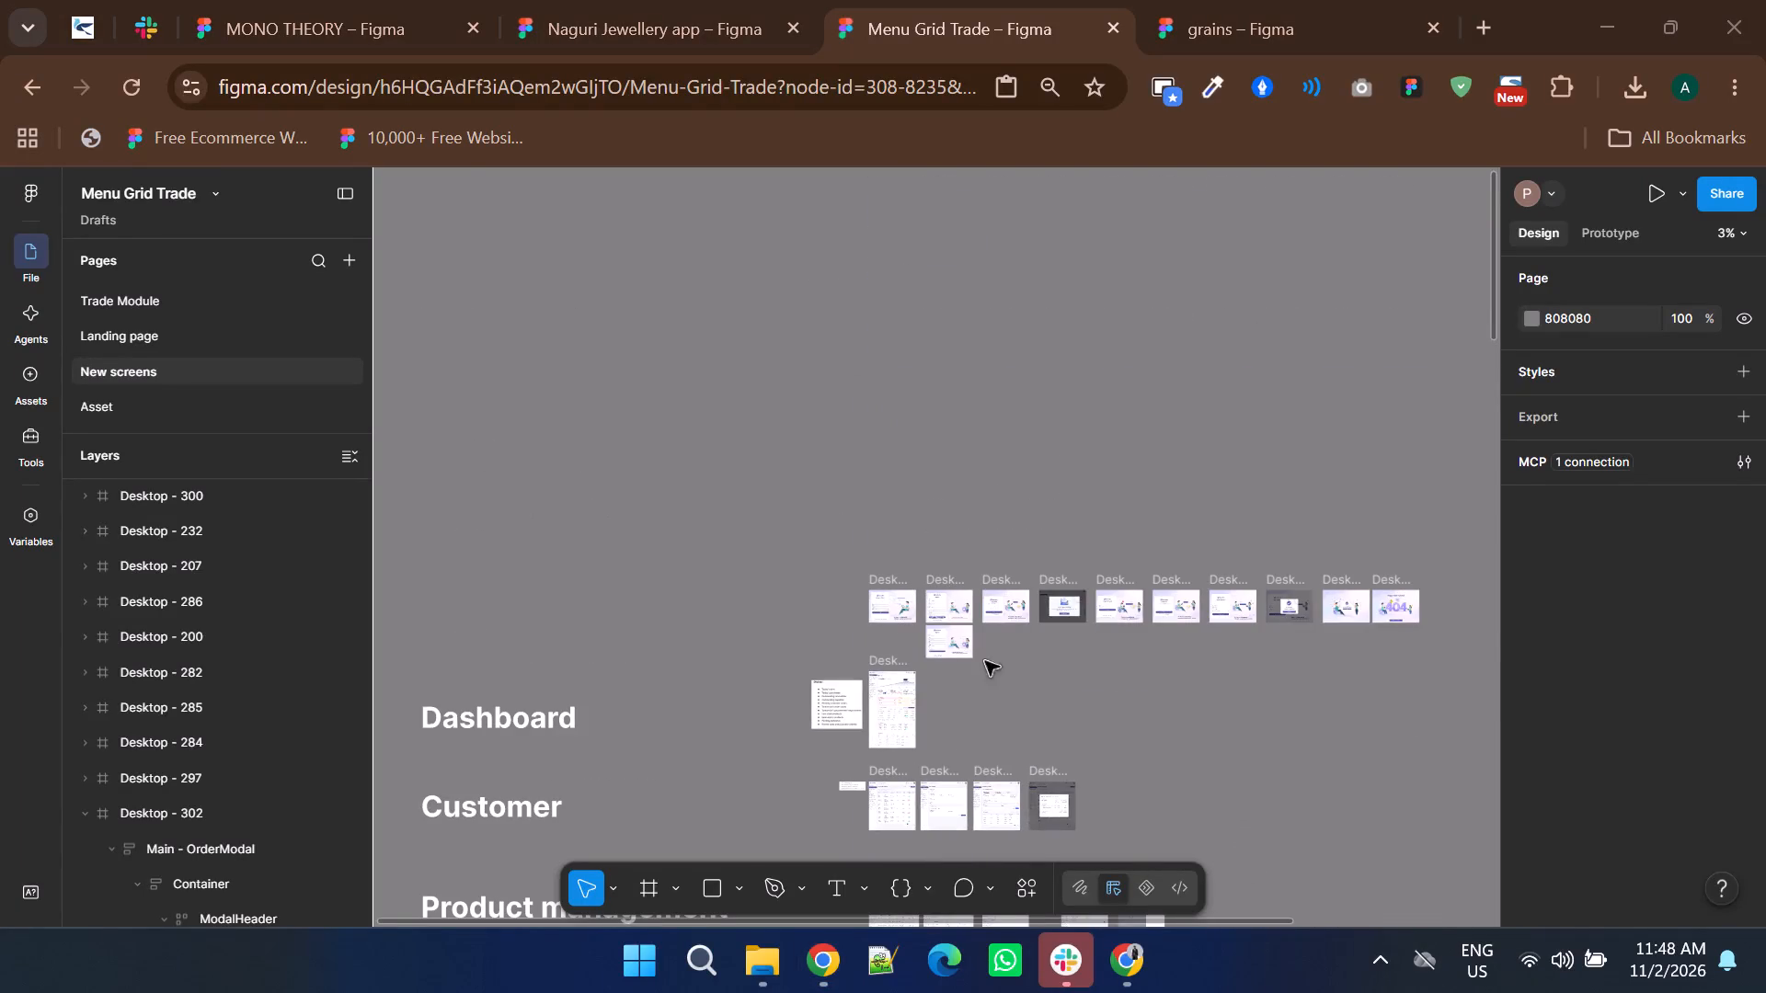
pyautogui.scroll(-3, 959, 662)
pyautogui.keyDown('ctrl'); pyautogui.scroll(8, 1061, 386); pyautogui.keyUp('ctrl')
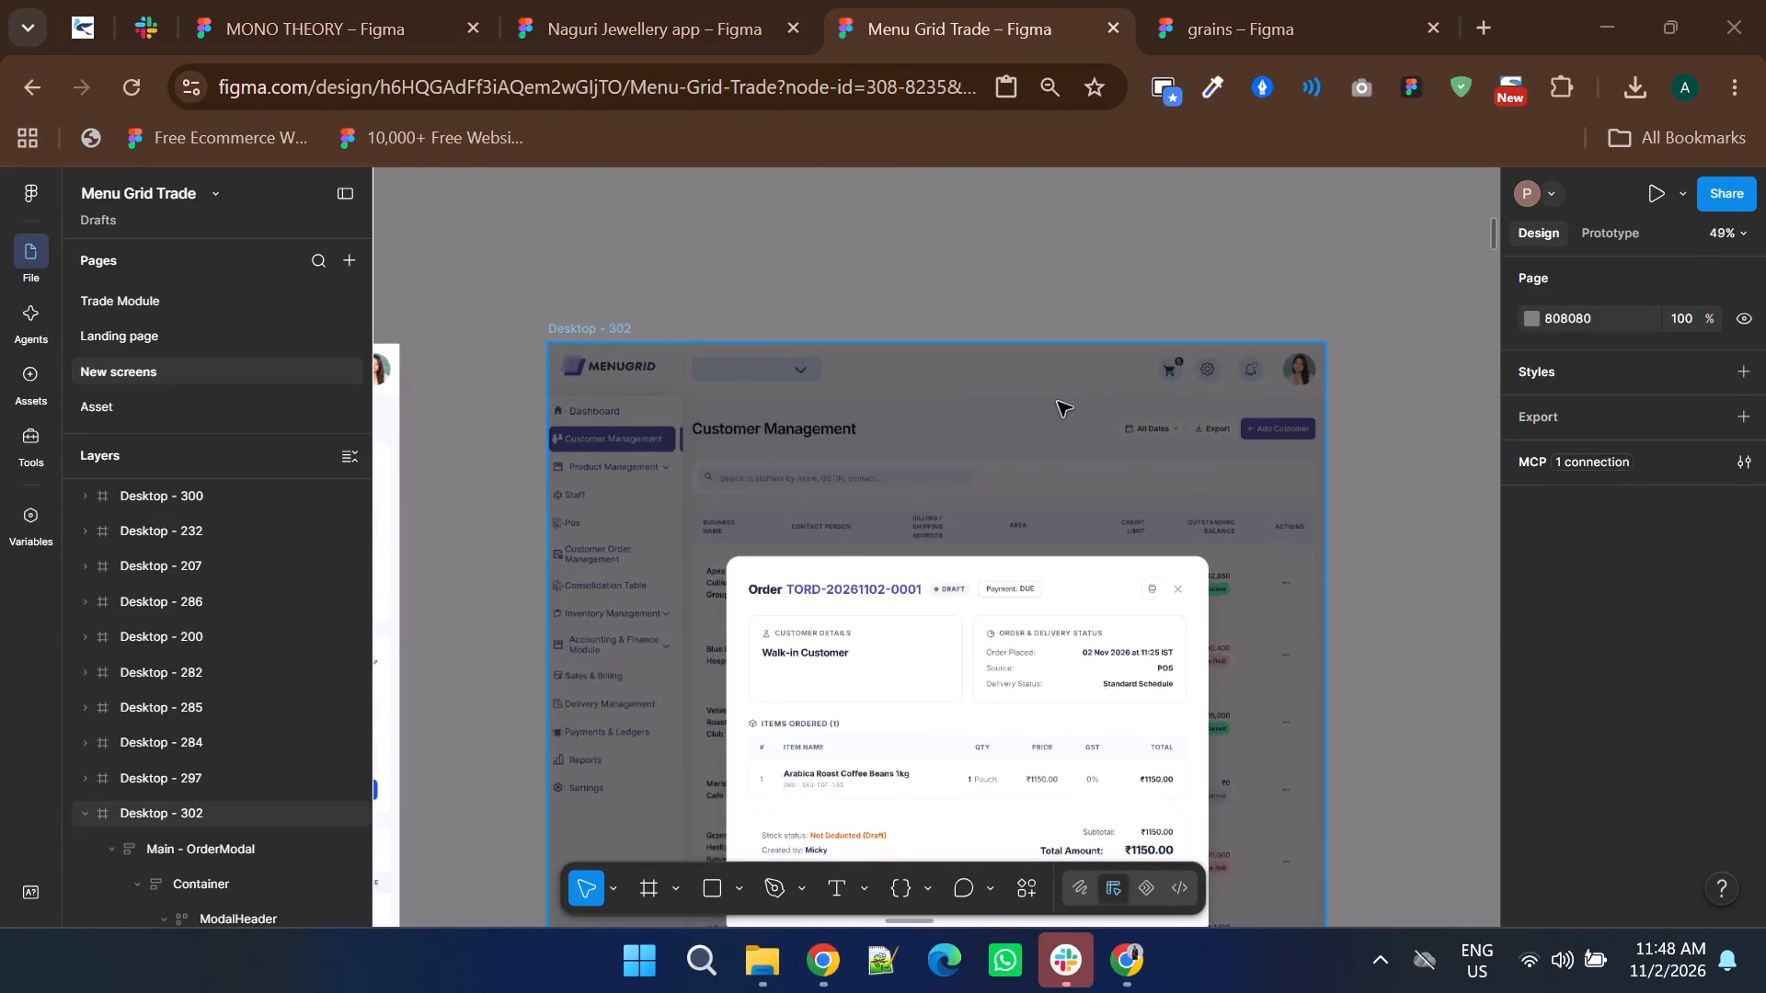
pyautogui.scroll(-2, 1058, 402)
pyautogui.keyDown('ctrl'); pyautogui.scroll(-3, 1133, 603); pyautogui.keyUp('ctrl')
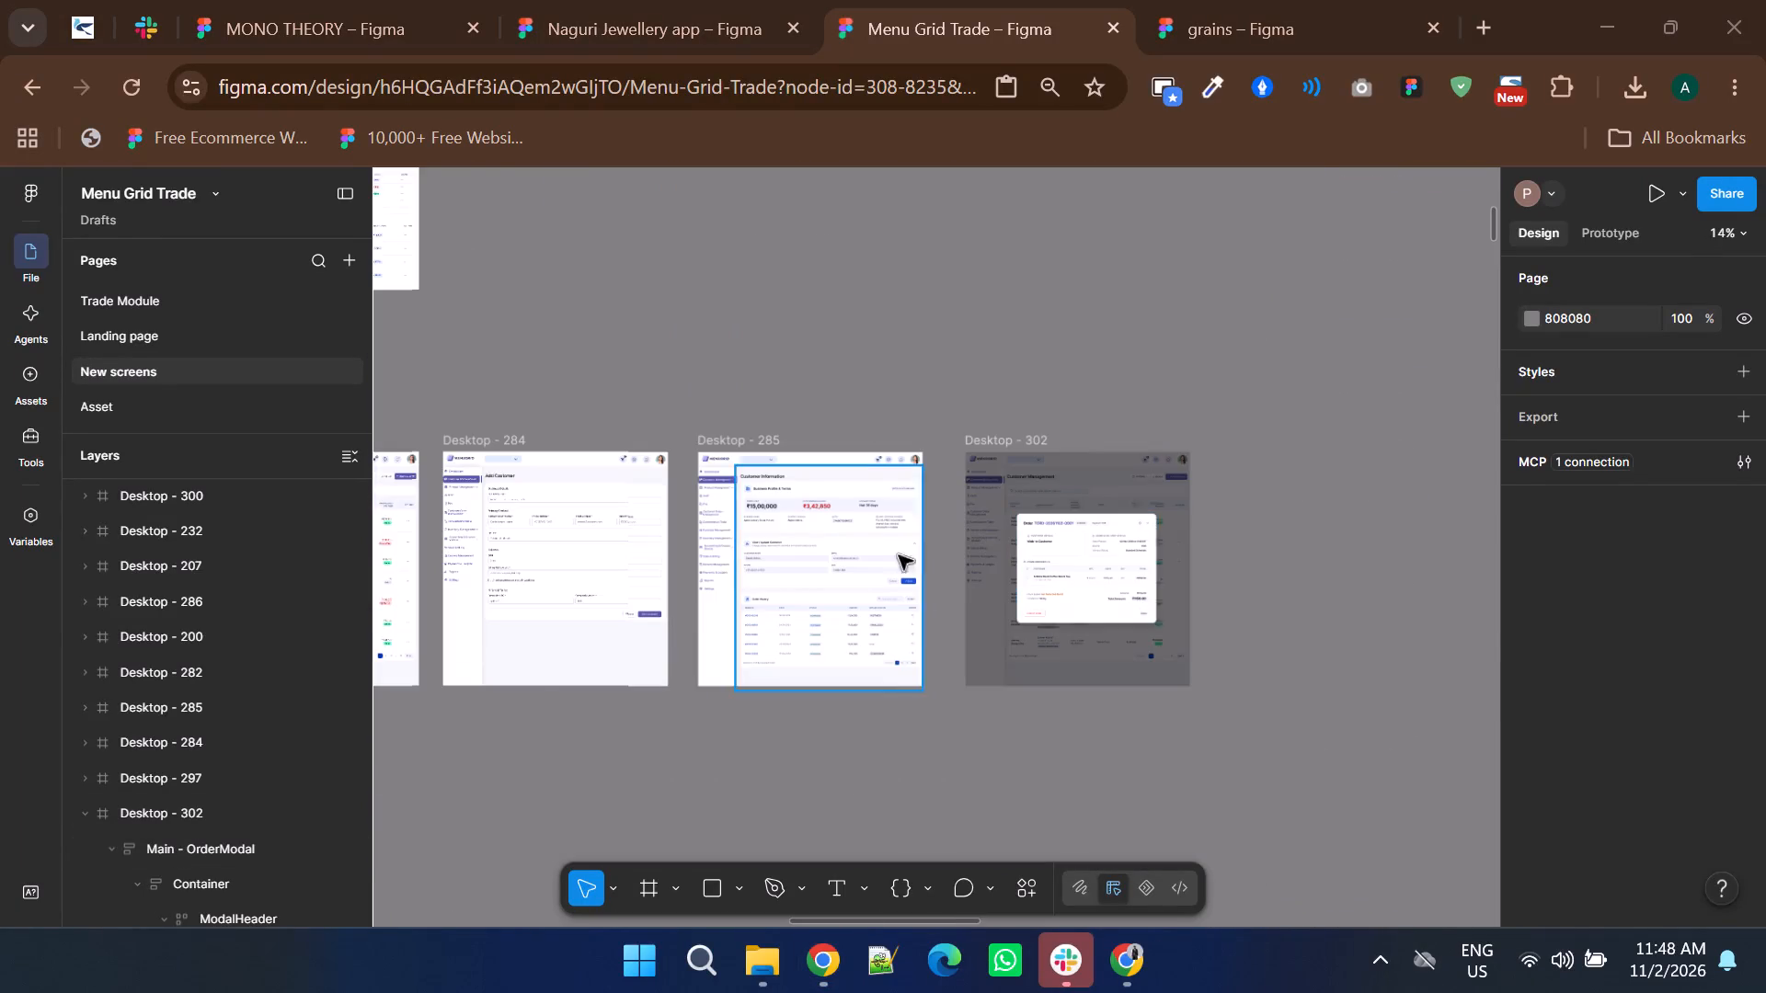
pyautogui.keyDown('ctrl'); pyautogui.scroll(1, 810, 531); pyautogui.keyUp('ctrl')
pyautogui.keyDown('ctrl'); pyautogui.scroll(3, 1224, 611); pyautogui.keyUp('ctrl')
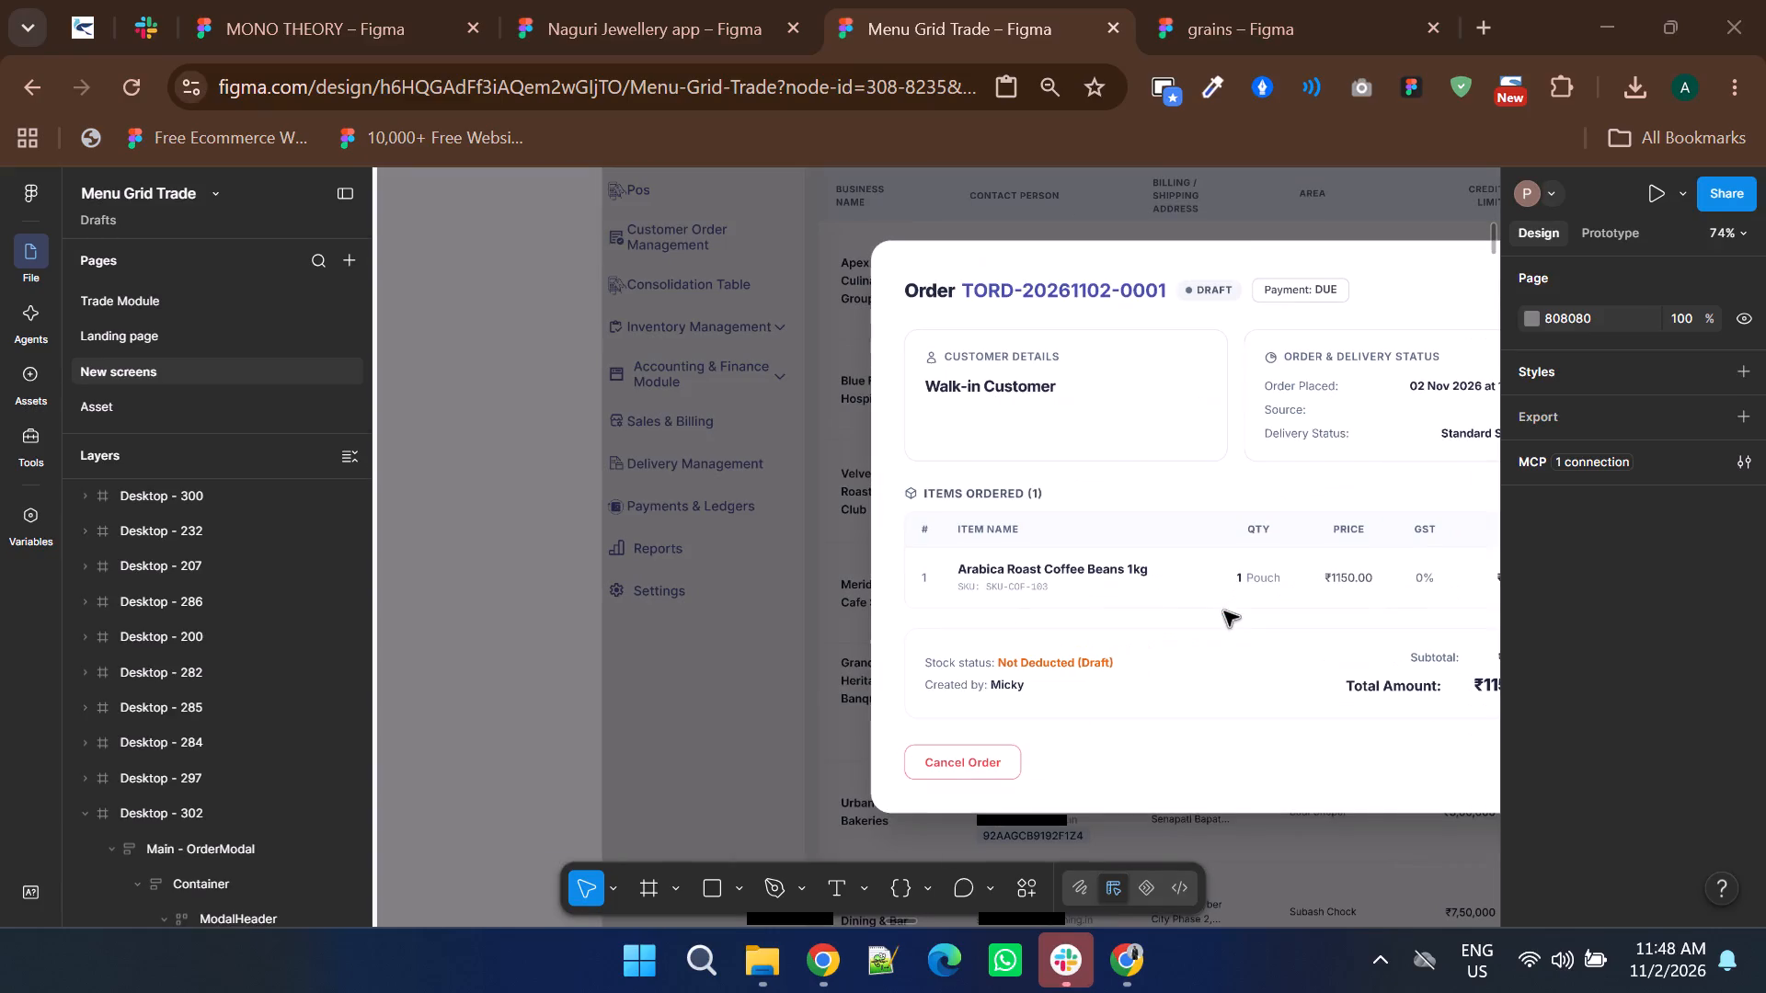
pyautogui.keyDown('shift'); pyautogui.scroll(-2, 1224, 611); pyautogui.keyUp('shift')
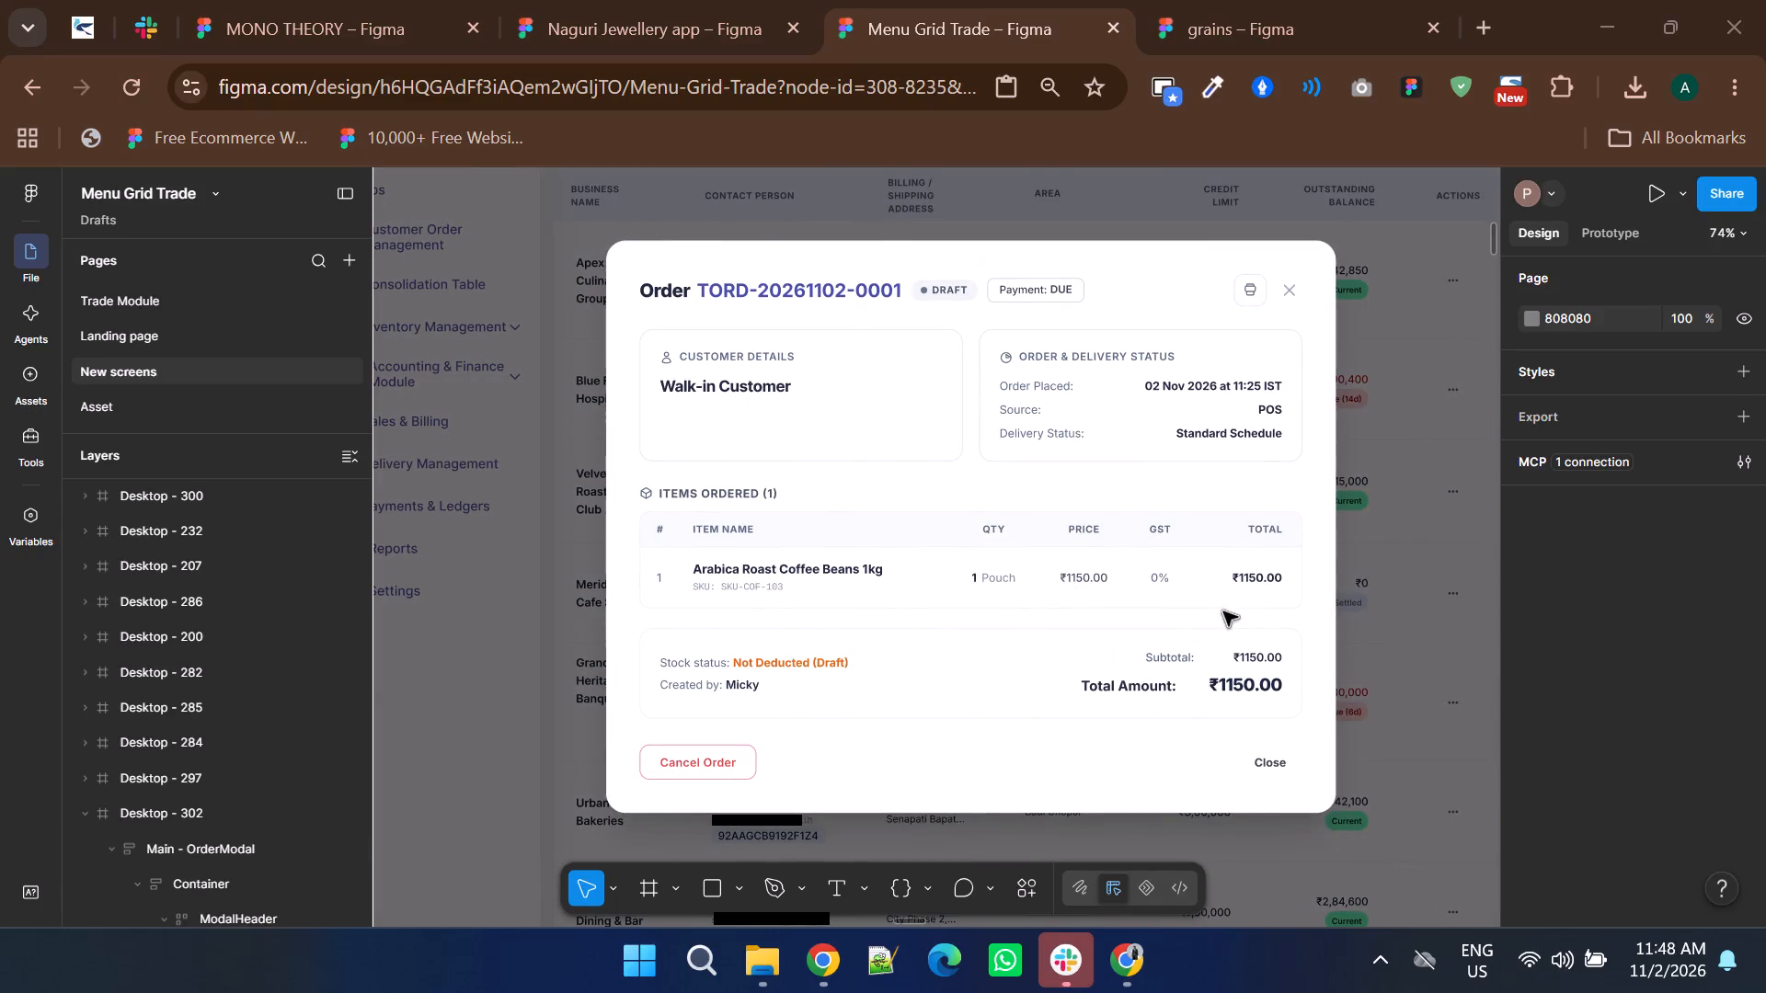
pyautogui.keyDown('ctrl'); pyautogui.scroll(2, 1111, 702); pyautogui.keyUp('ctrl')
pyautogui.keyDown('ctrl'); pyautogui.scroll(-1, 1111, 702); pyautogui.keyUp('ctrl')
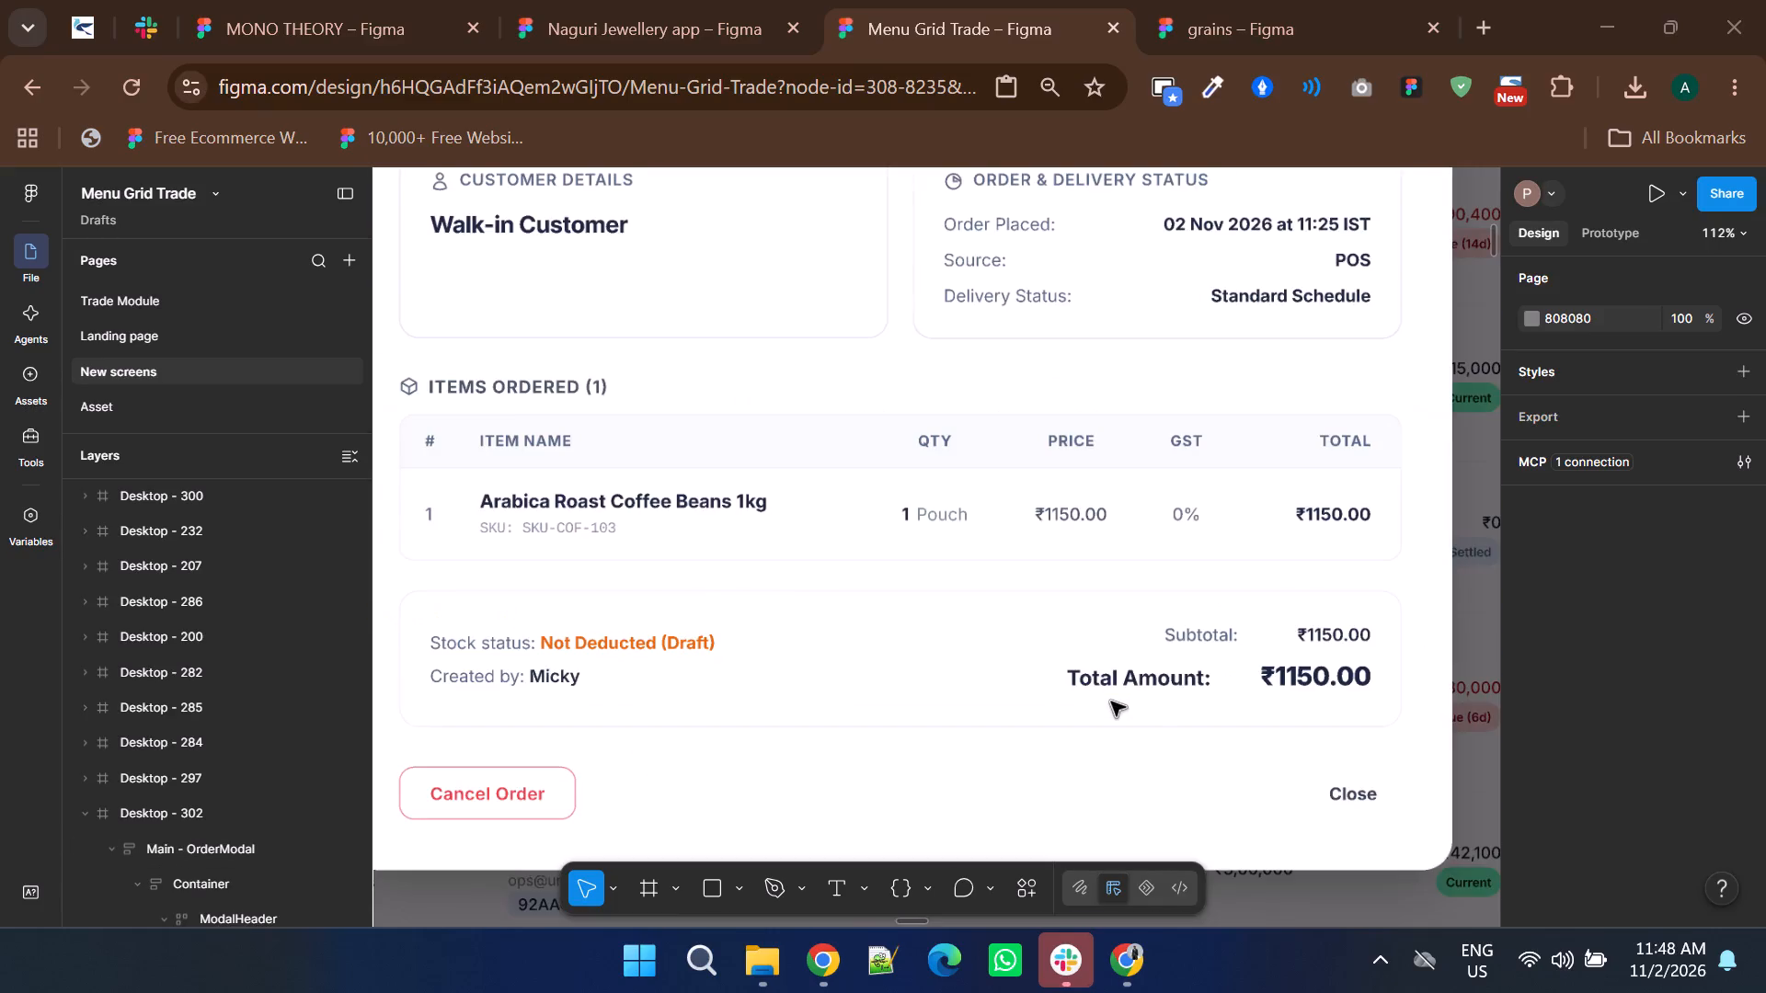
pyautogui.keyDown('ctrl'); pyautogui.scroll(-1, 1111, 702); pyautogui.keyUp('ctrl')
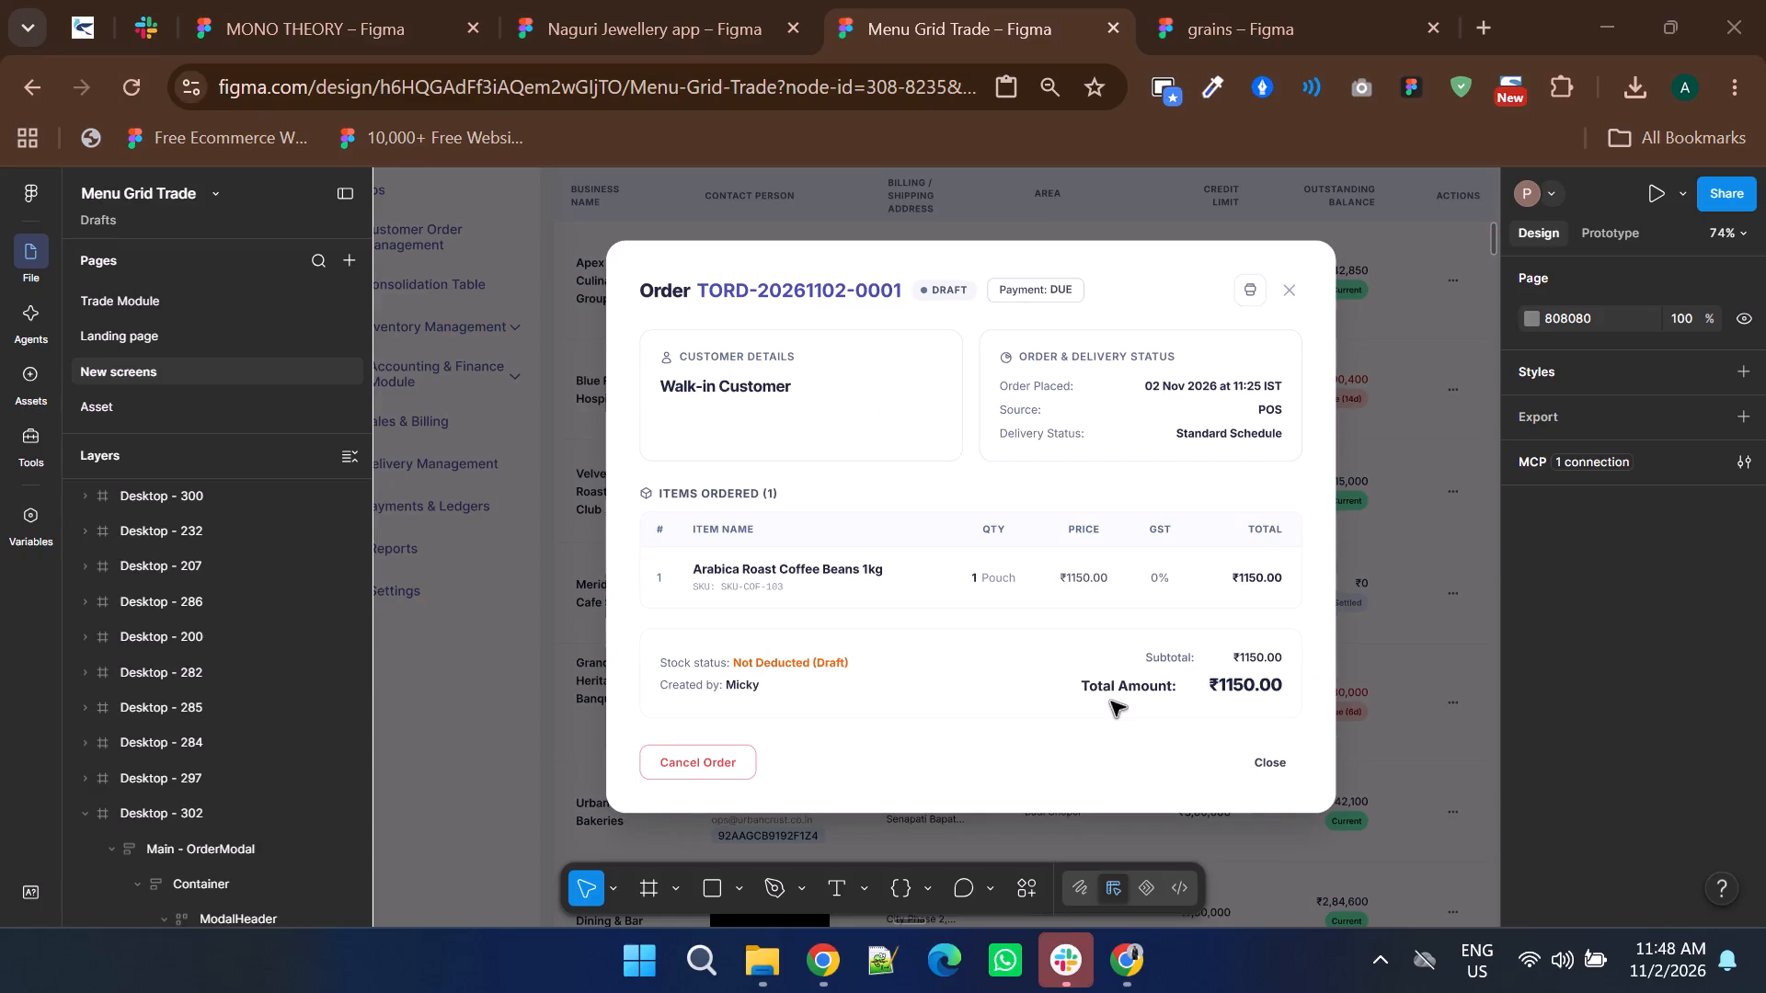
pyautogui.keyDown('ctrl'); pyautogui.scroll(-1, 1111, 702); pyautogui.keyUp('ctrl')
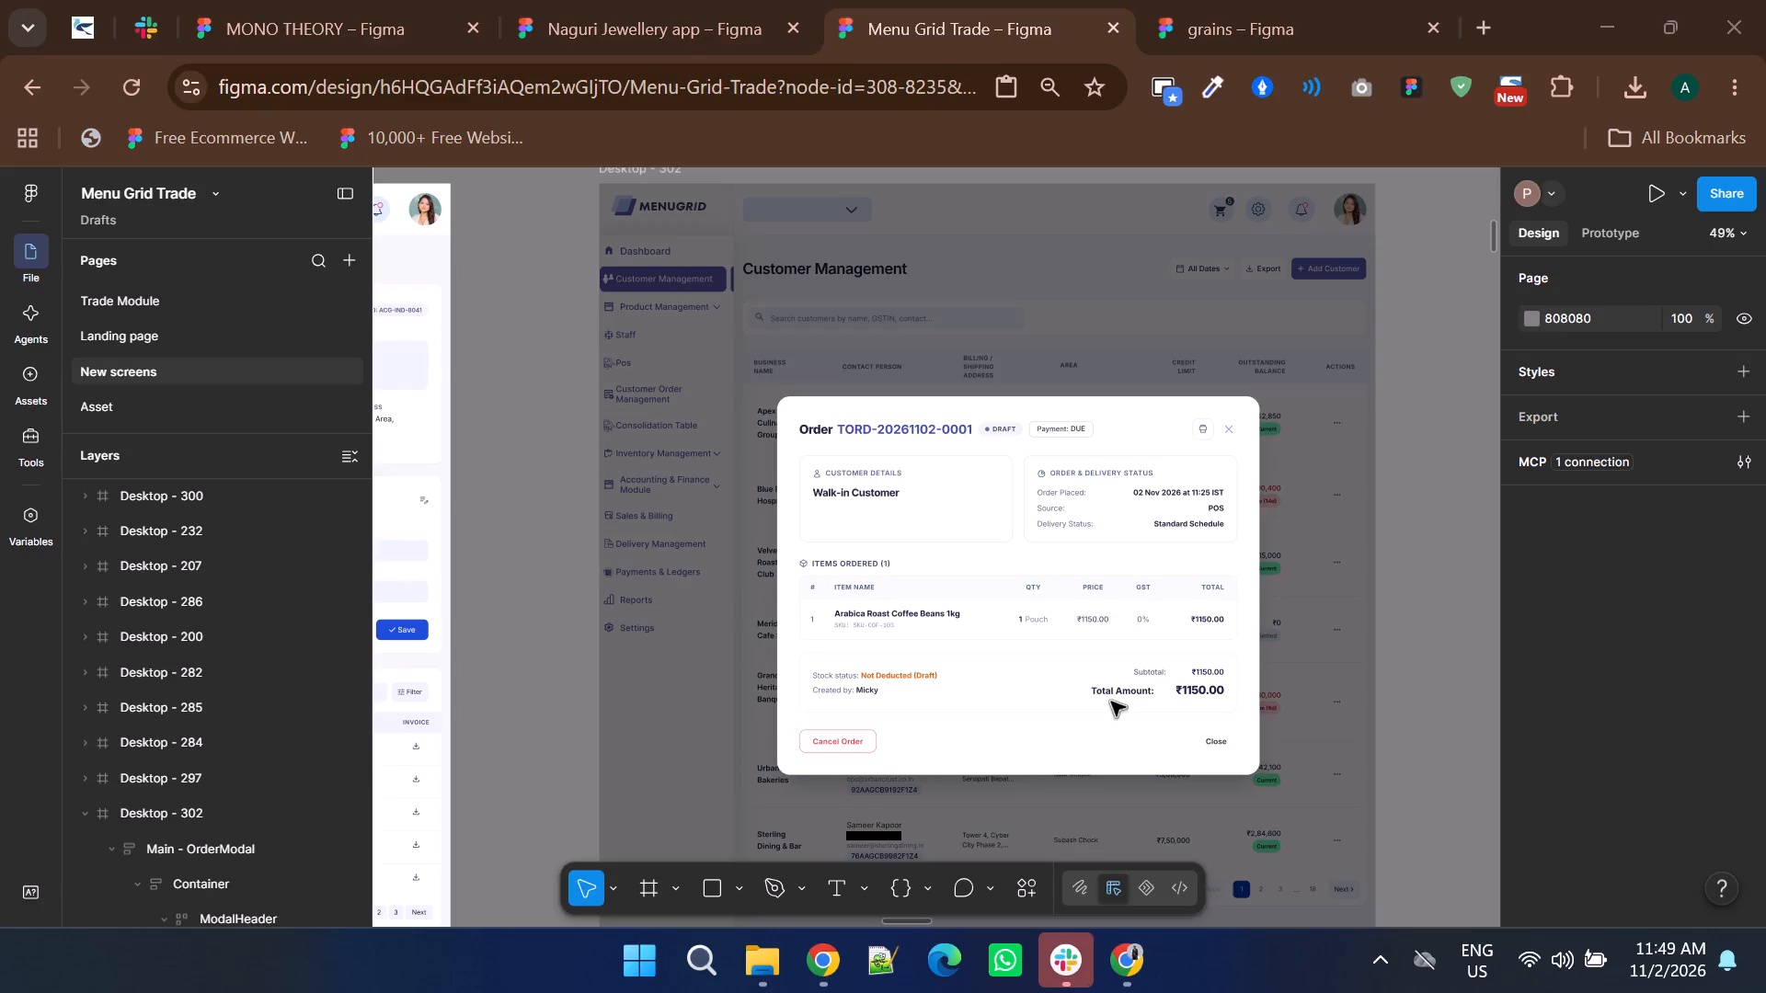
pyautogui.keyDown('ctrl'); pyautogui.scroll(-2, 1111, 705); pyautogui.keyUp('ctrl')
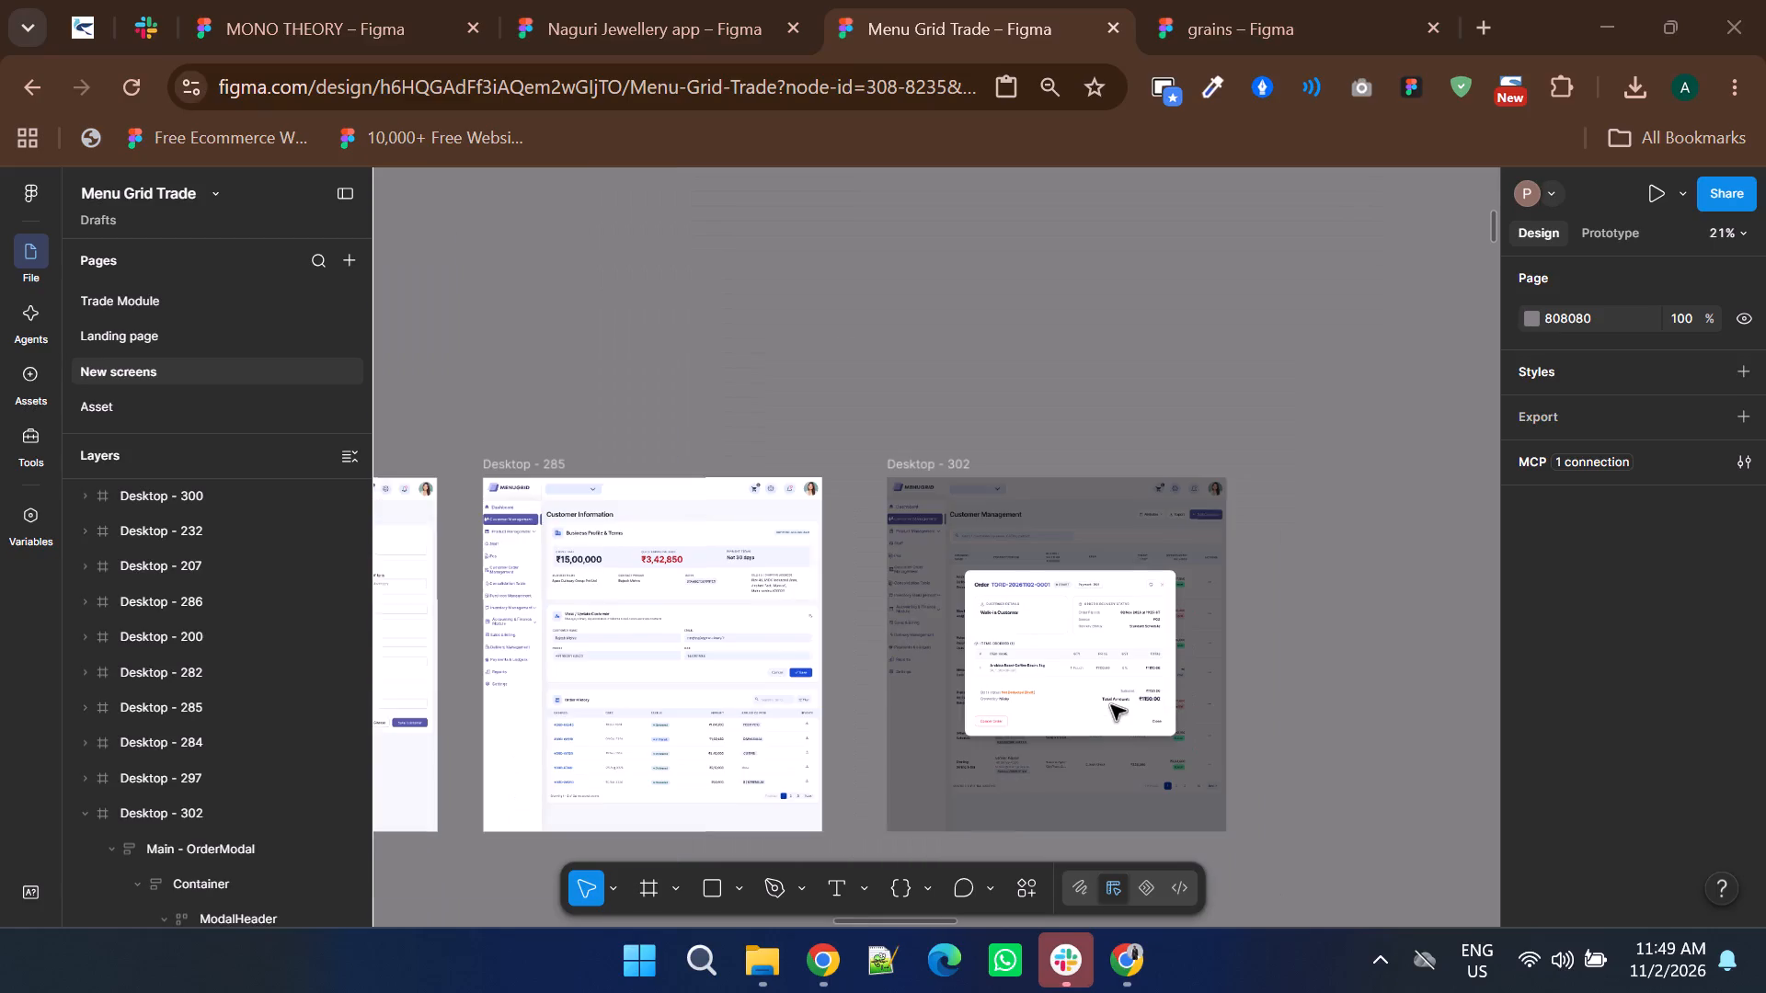
pyautogui.click(1146, 405)
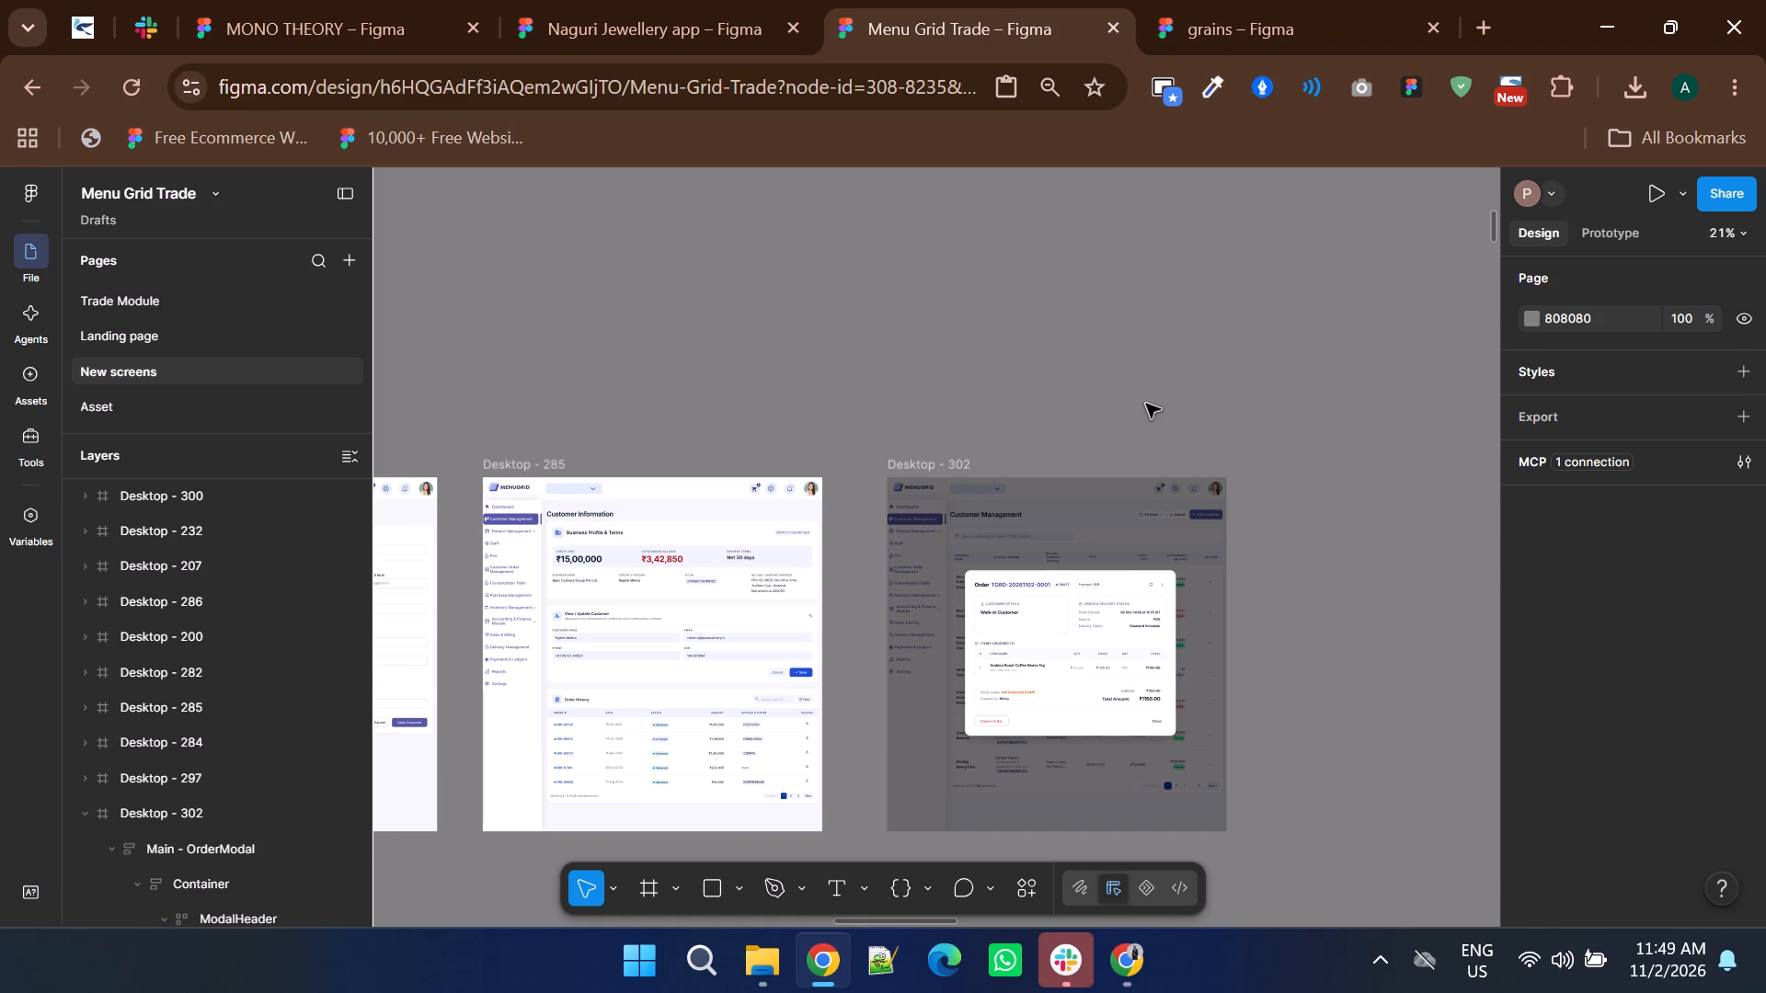
# Inspect the order modal's header up close, including the DRAFT badge and Payment tag, plus the customer details and delivery status cards.
pyautogui.keyDown('ctrl'); pyautogui.scroll(4, 1081, 637); pyautogui.keyUp('ctrl')
pyautogui.keyDown('ctrl'); pyautogui.scroll(-1, 1081, 637); pyautogui.keyUp('ctrl')
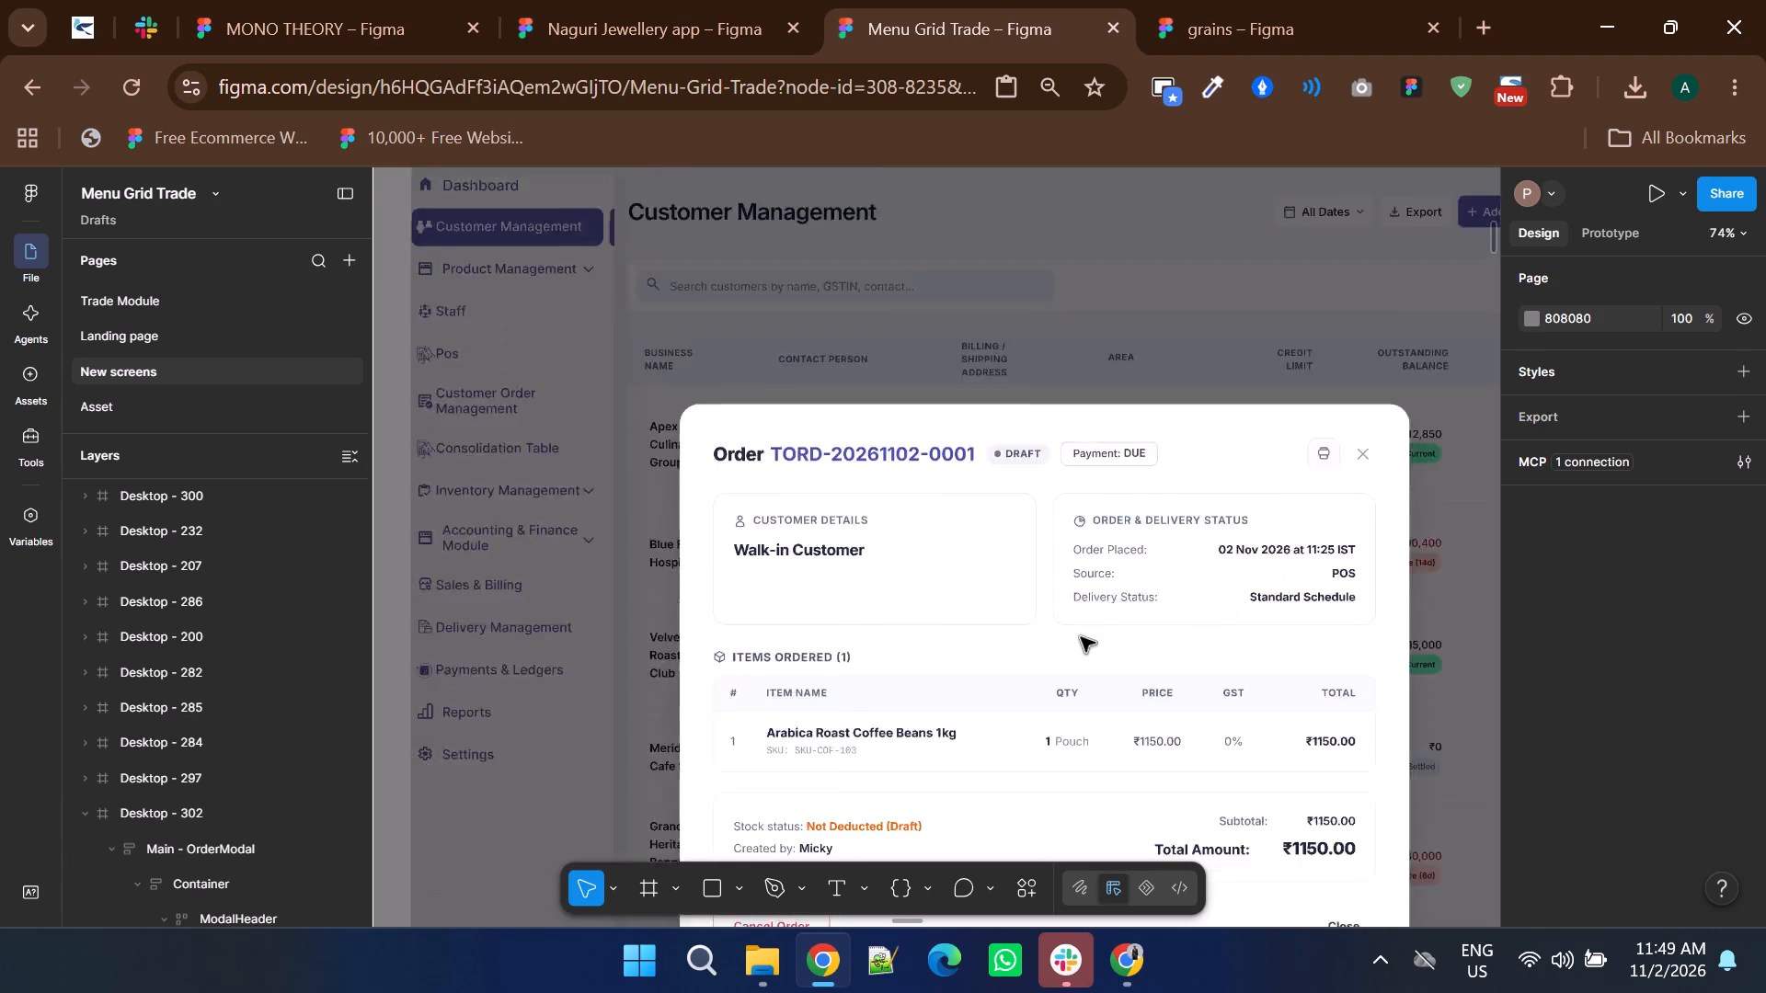
pyautogui.keyDown('ctrl'); pyautogui.scroll(-1, 1081, 637); pyautogui.keyUp('ctrl')
pyautogui.keyDown('ctrl'); pyautogui.scroll(5, 1143, 555); pyautogui.keyUp('ctrl')
pyautogui.keyDown('ctrl'); pyautogui.scroll(-2, 1143, 555); pyautogui.keyUp('ctrl')
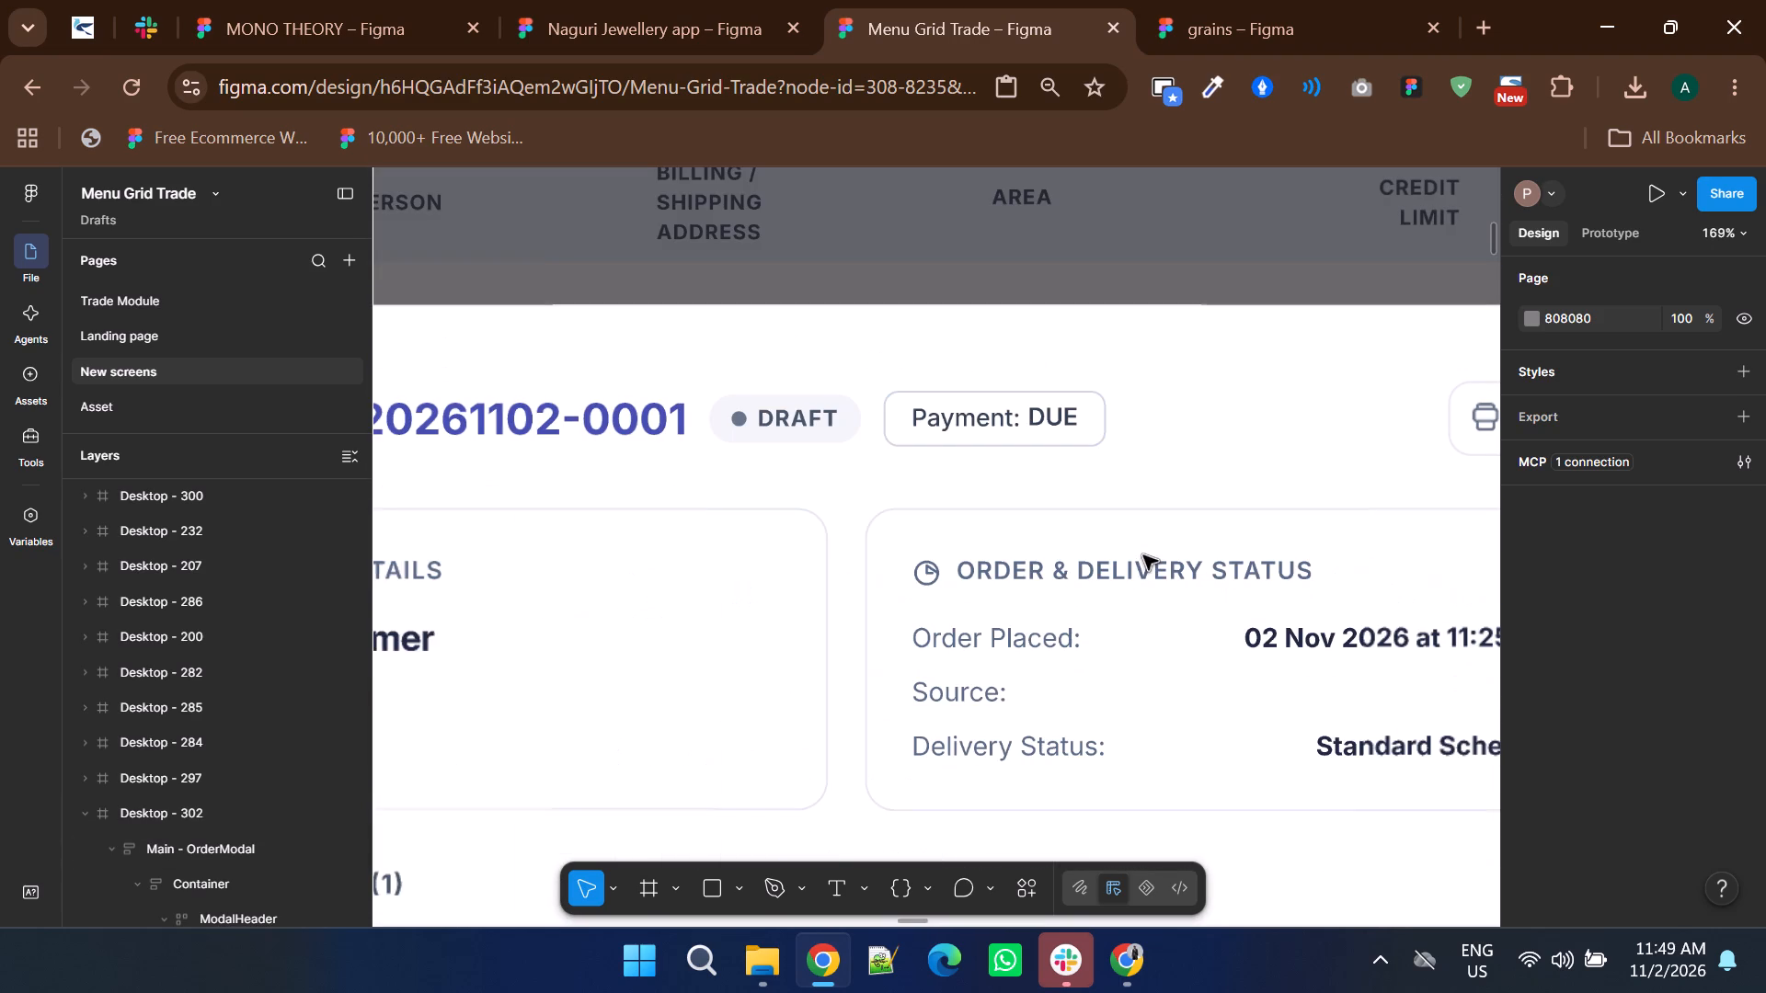
pyautogui.keyDown('shift'); pyautogui.scroll(5, 1143, 555); pyautogui.keyUp('shift')
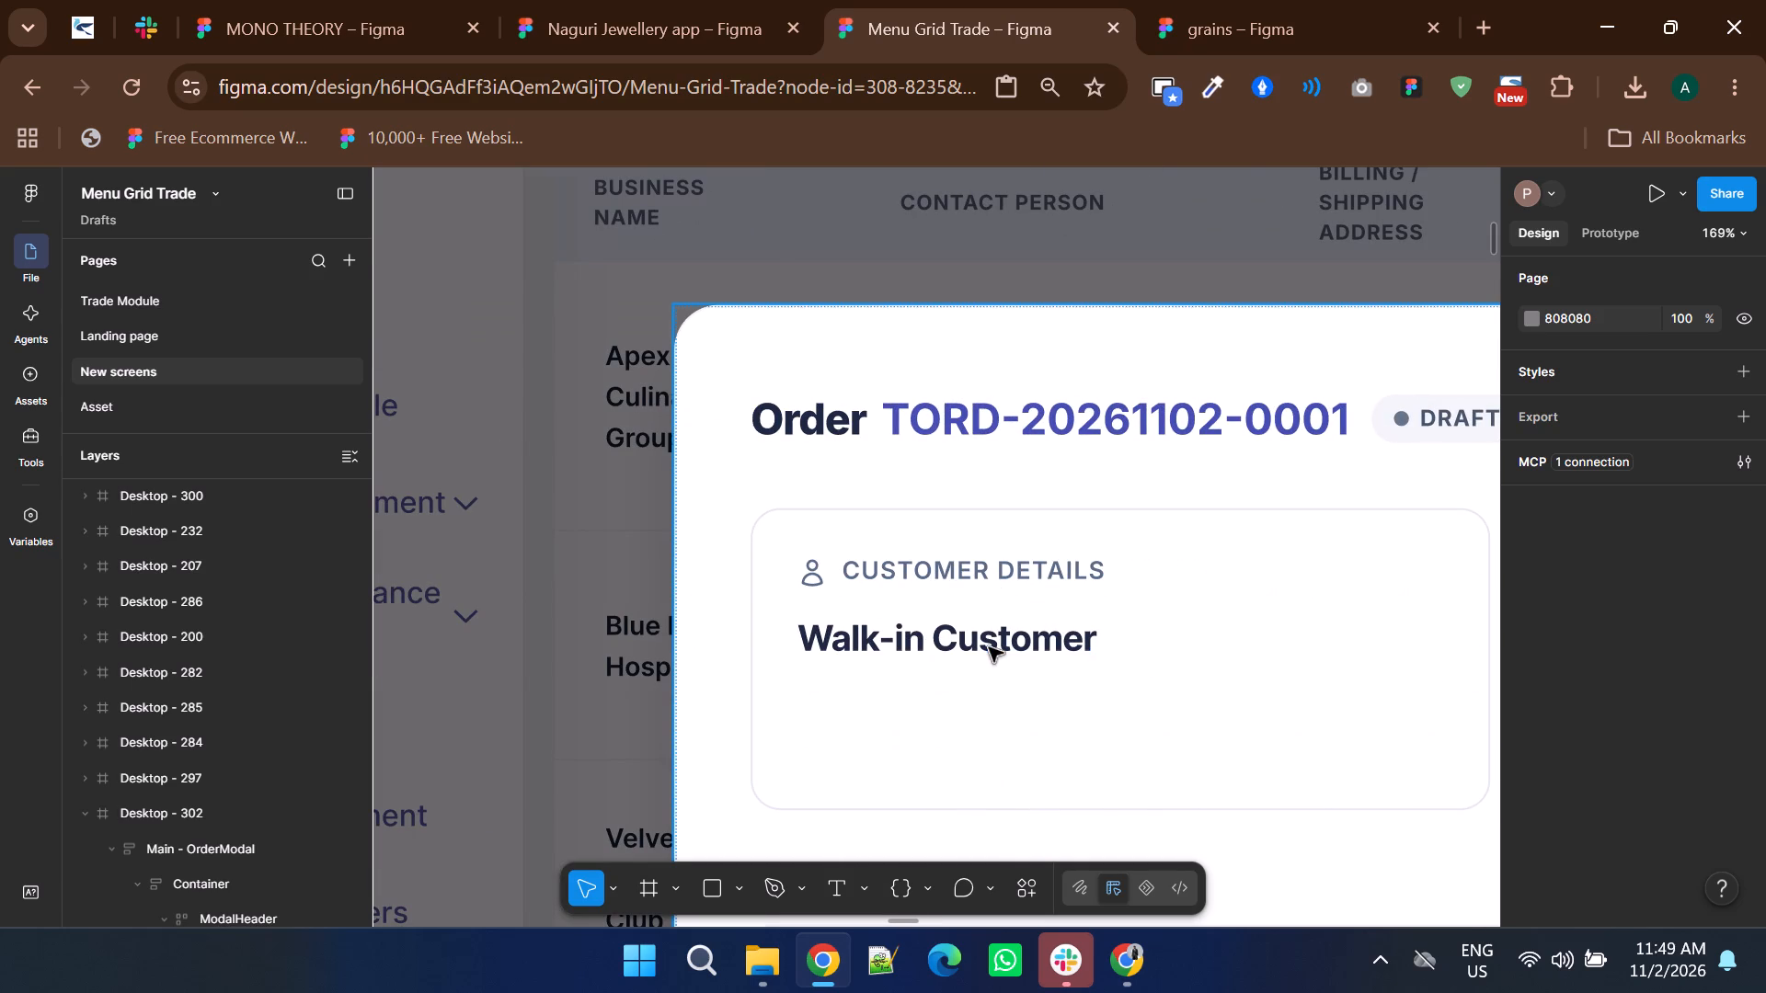
pyautogui.keyDown('ctrl'); pyautogui.scroll(-2, 1003, 644); pyautogui.keyUp('ctrl')
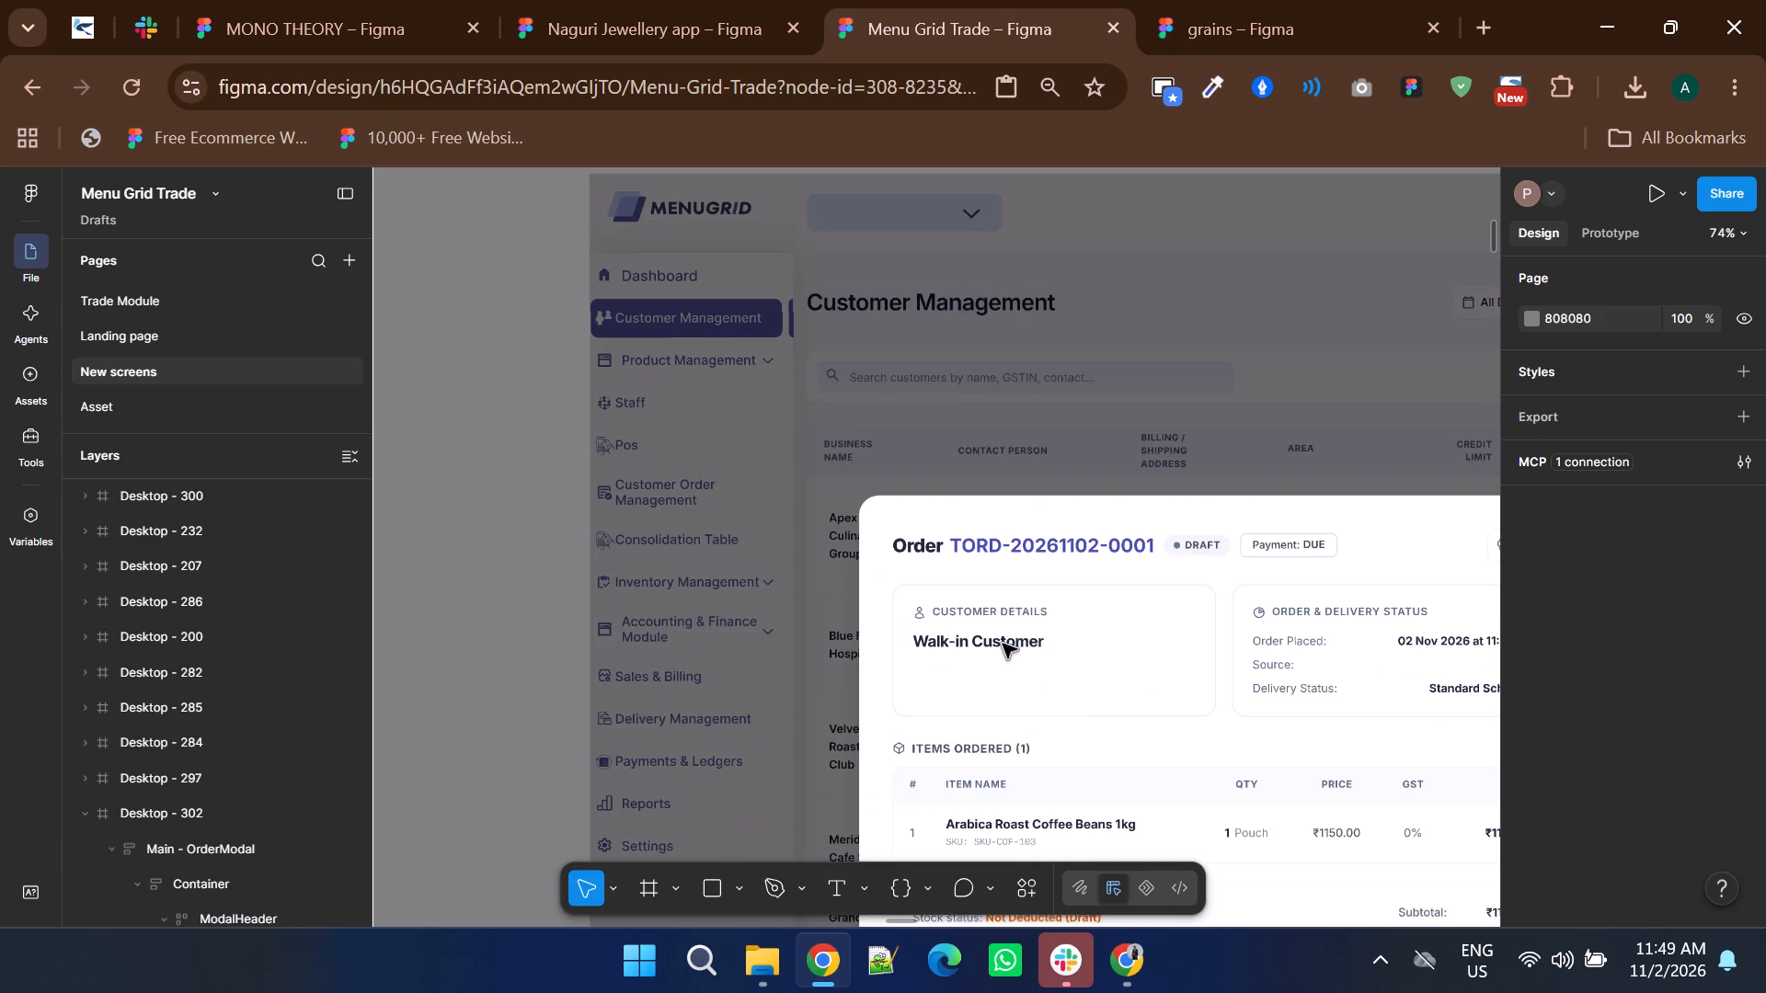
pyautogui.keyDown('ctrl'); pyautogui.scroll(-3, 1003, 644); pyautogui.keyUp('ctrl')
pyautogui.keyDown('ctrl'); pyautogui.scroll(5, 1065, 622); pyautogui.keyUp('ctrl')
pyautogui.keyDown('ctrl'); pyautogui.scroll(-1, 1065, 622); pyautogui.keyUp('ctrl')
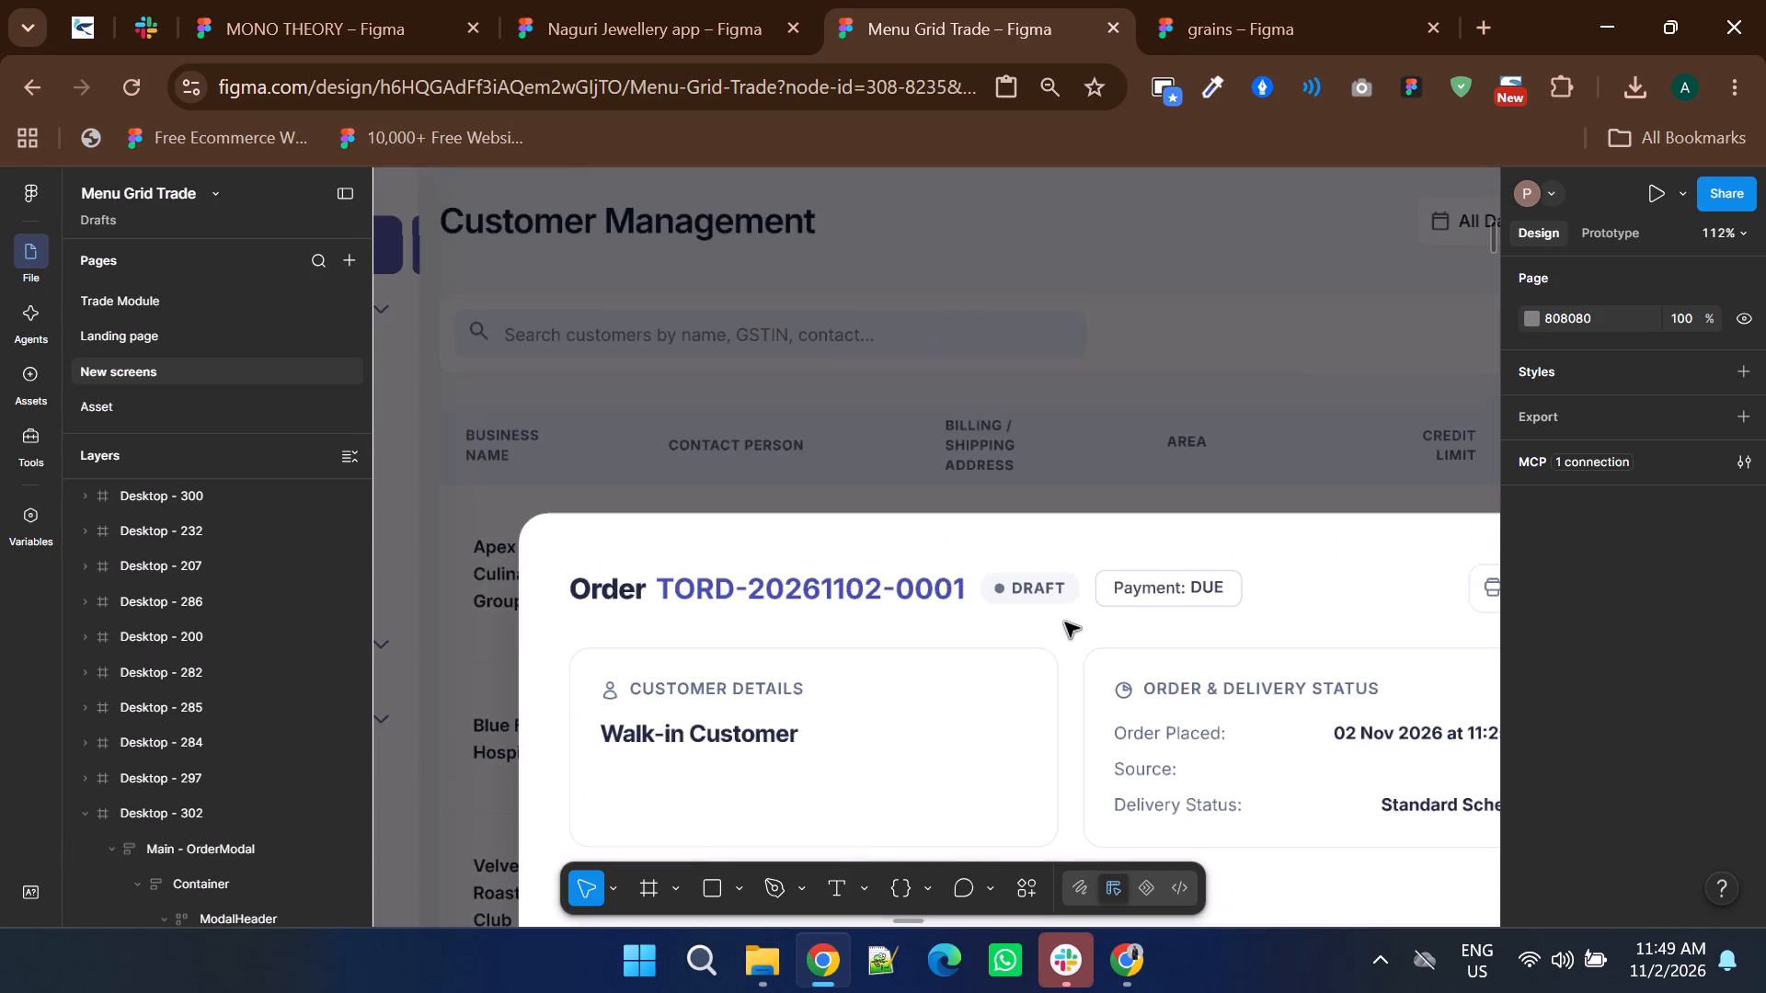
pyautogui.keyDown('ctrl'); pyautogui.scroll(4, 1028, 598); pyautogui.keyUp('ctrl')
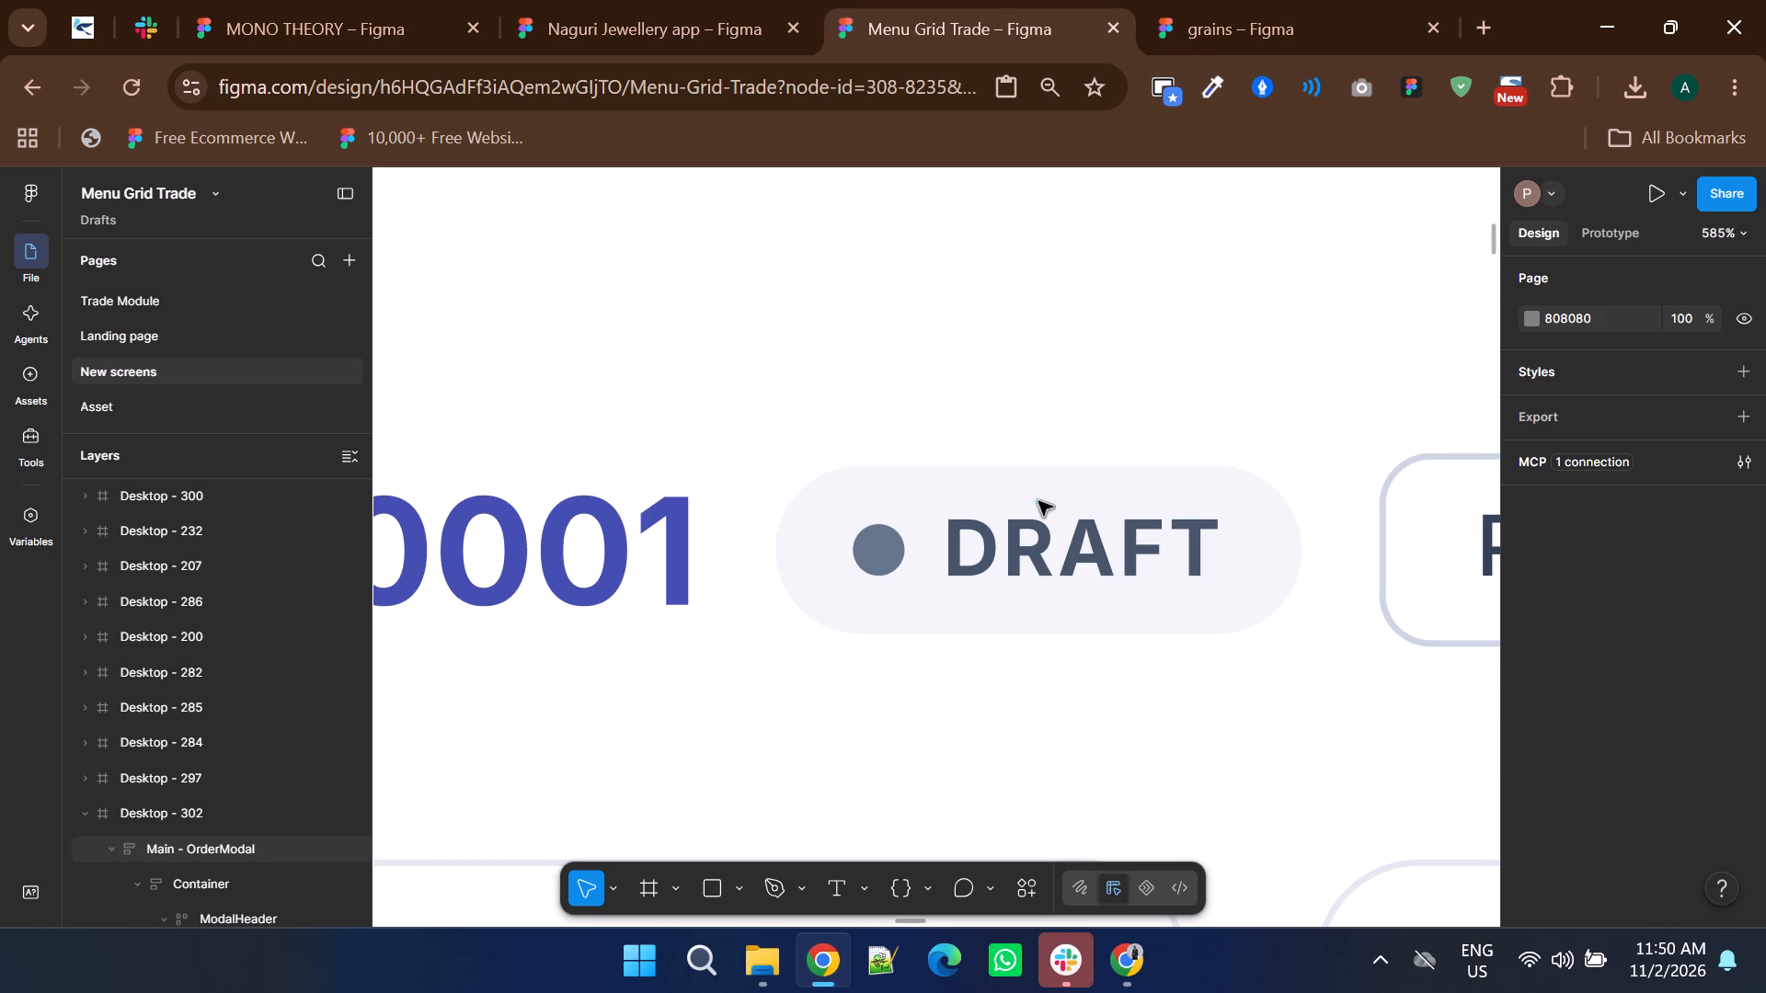
pyautogui.keyDown('shift'); pyautogui.scroll(-1, 1038, 515); pyautogui.keyUp('shift')
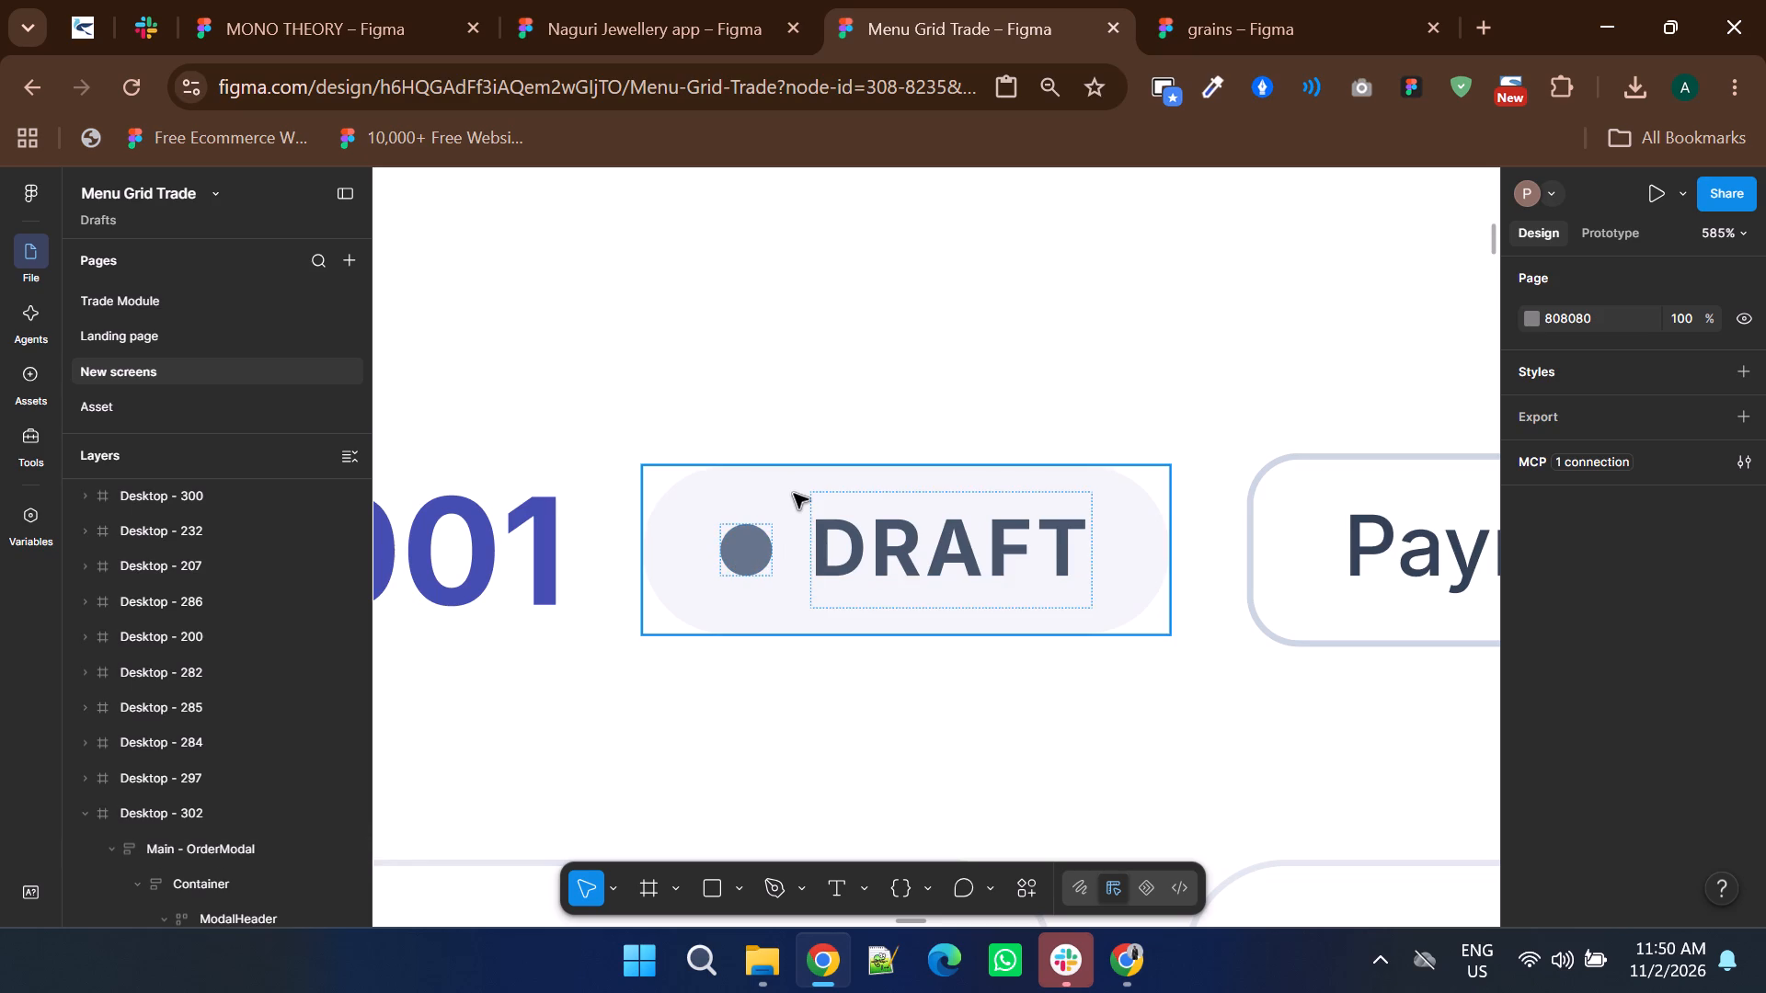
pyautogui.keyDown('ctrl'); pyautogui.scroll(-3, 1023, 636); pyautogui.keyUp('ctrl')
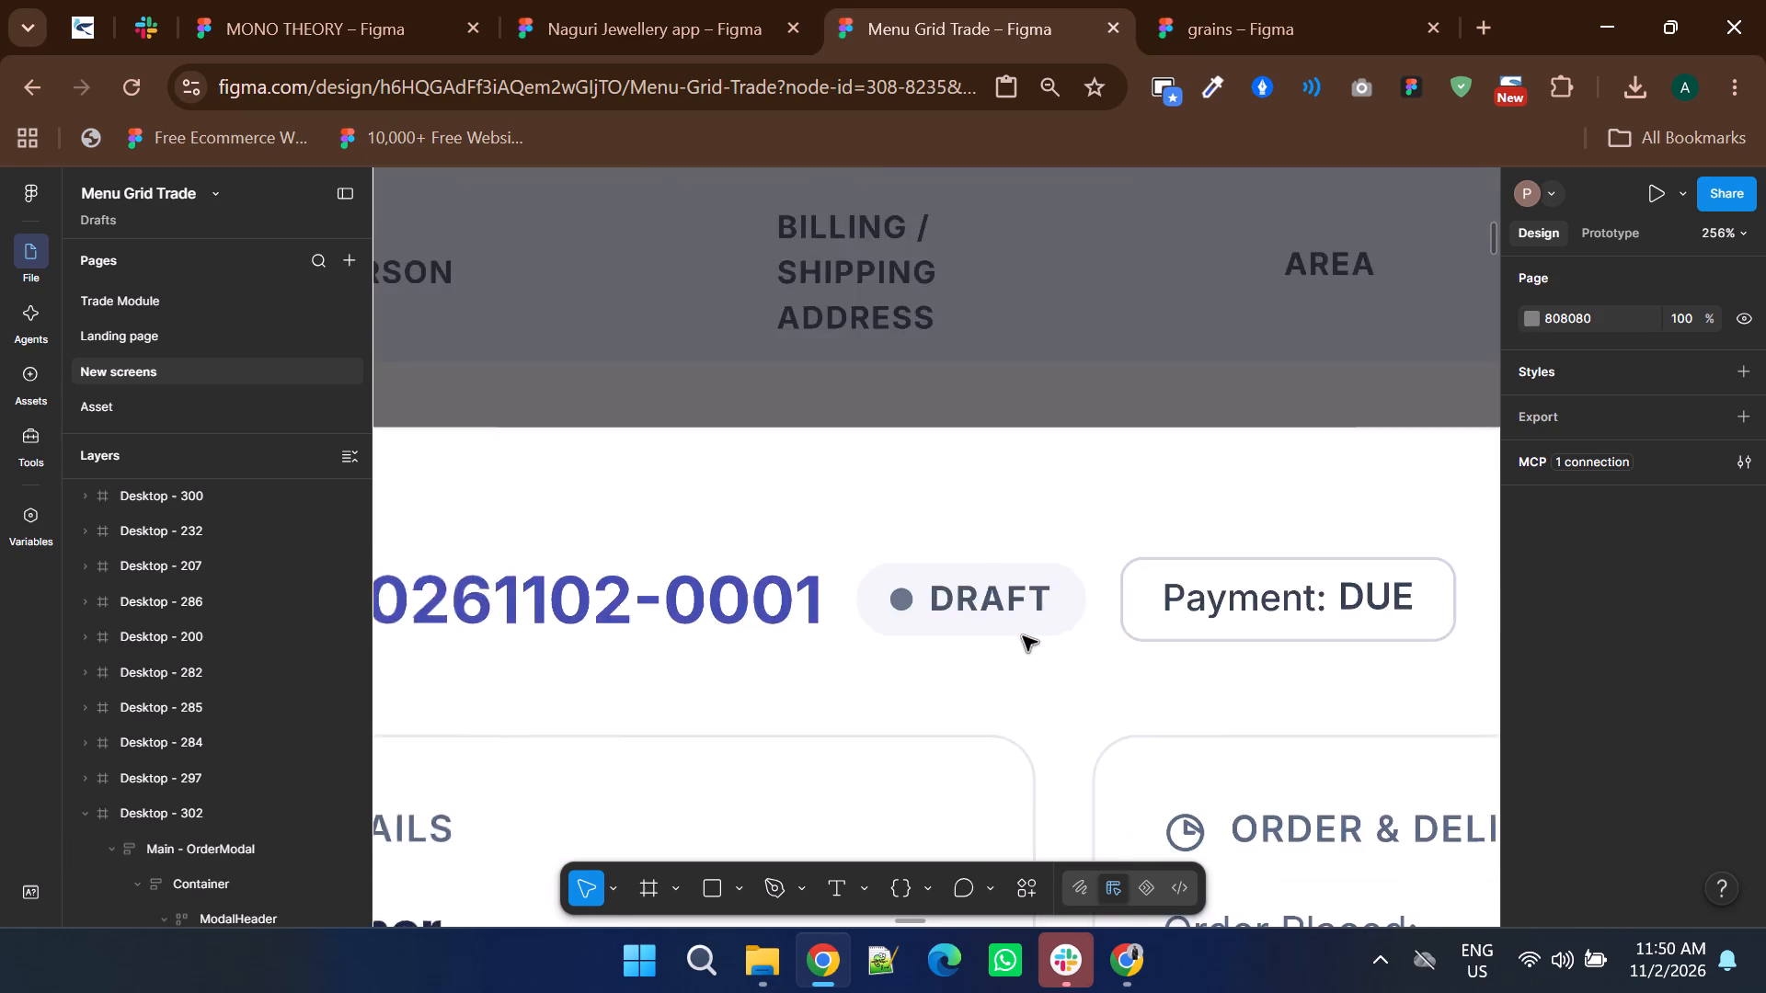
pyautogui.keyDown('ctrl'); pyautogui.scroll(-1, 1023, 636); pyautogui.keyUp('ctrl')
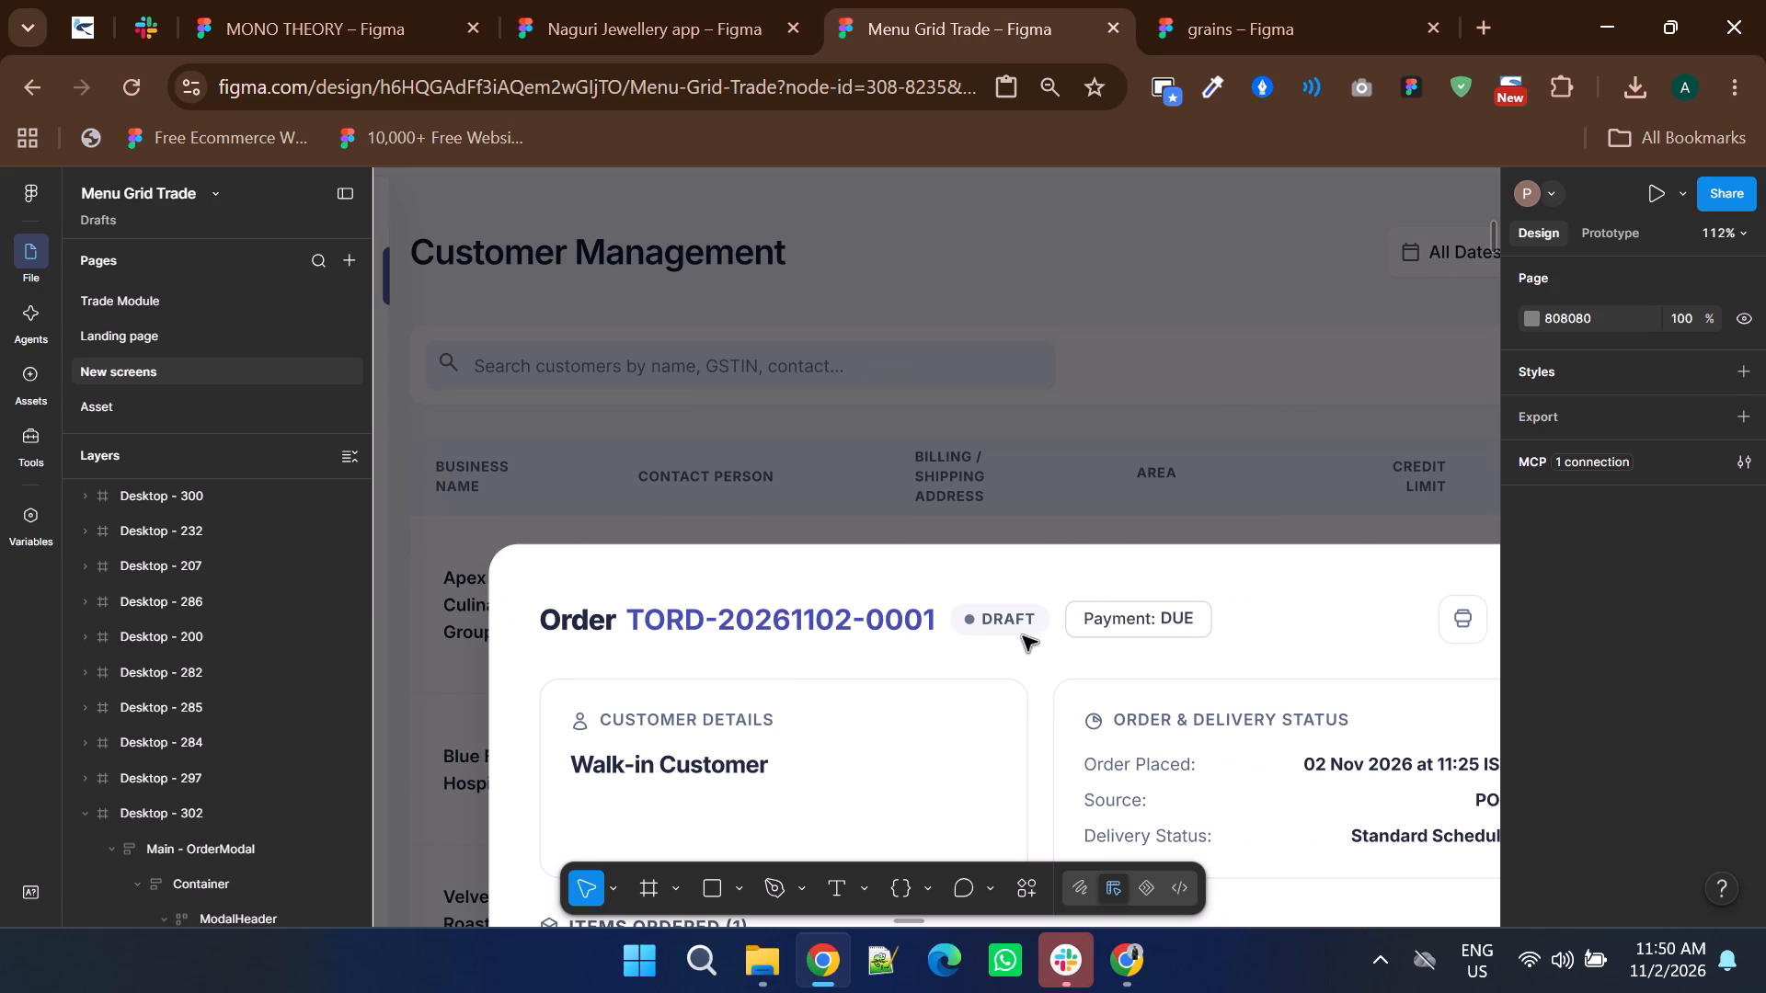
pyautogui.scroll(-1, 1023, 636)
pyautogui.keyDown('shift'); pyautogui.scroll(-1, 1023, 636); pyautogui.keyUp('shift')
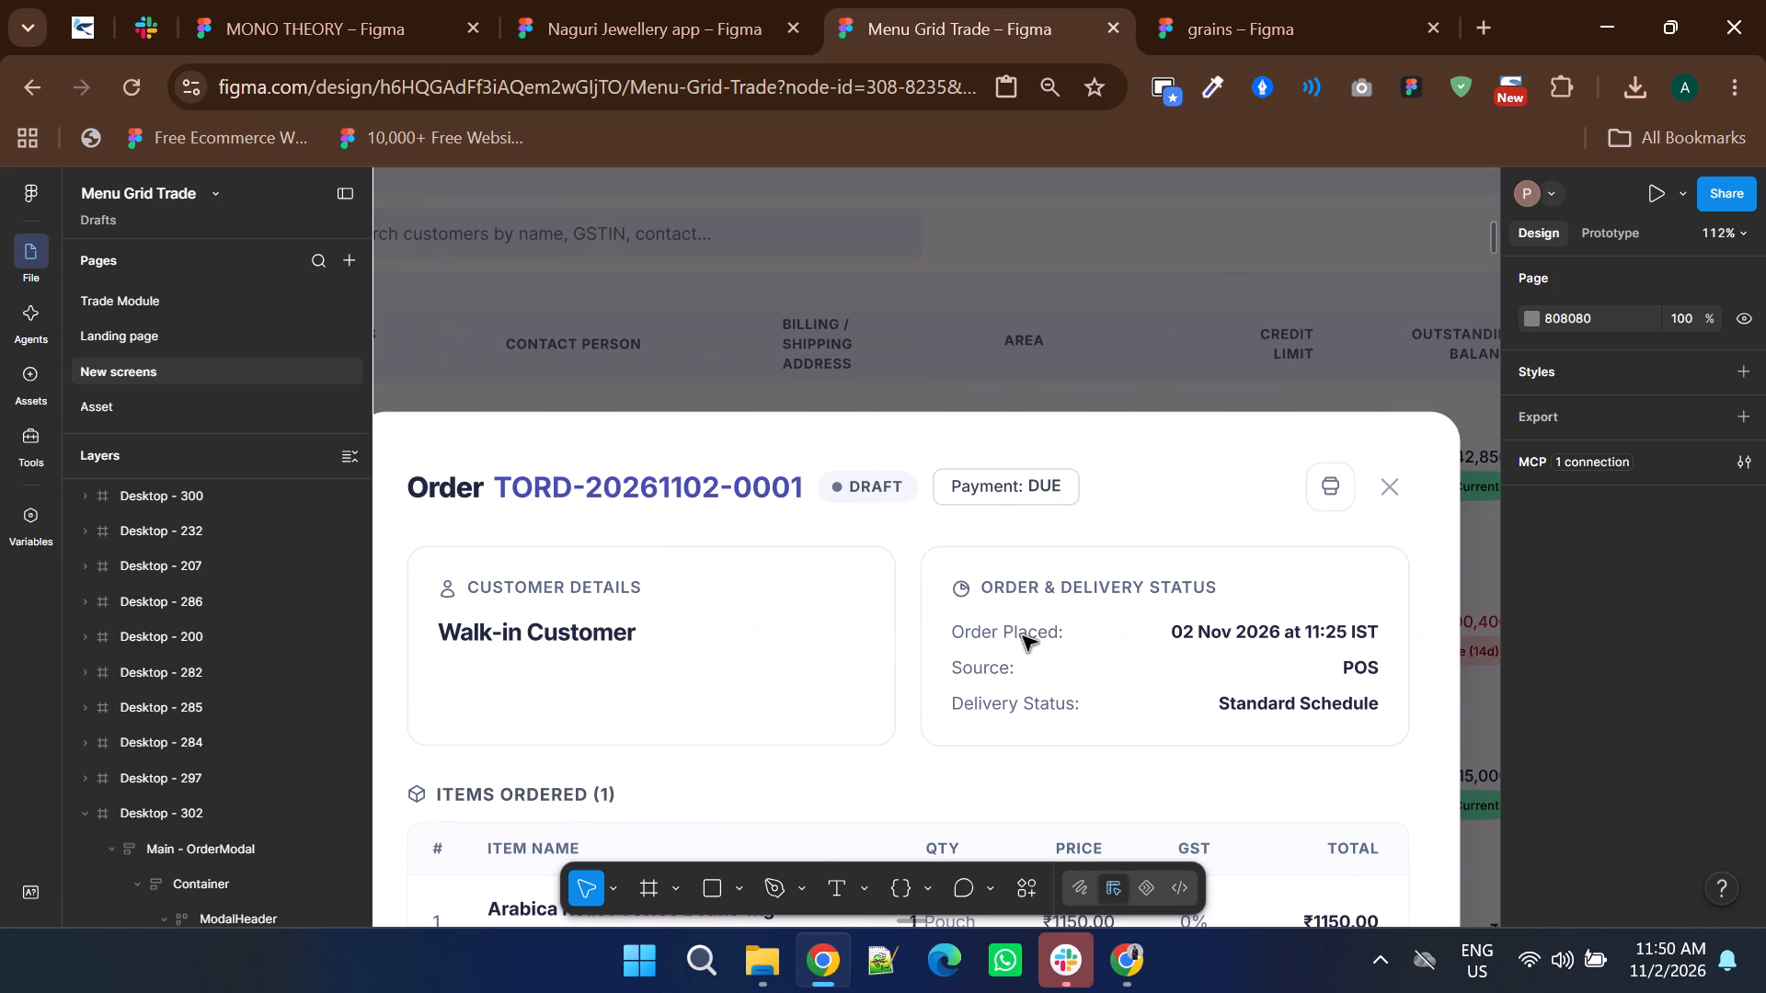
pyautogui.keyDown('ctrl'); pyautogui.scroll(-2, 1141, 599); pyautogui.keyUp('ctrl')
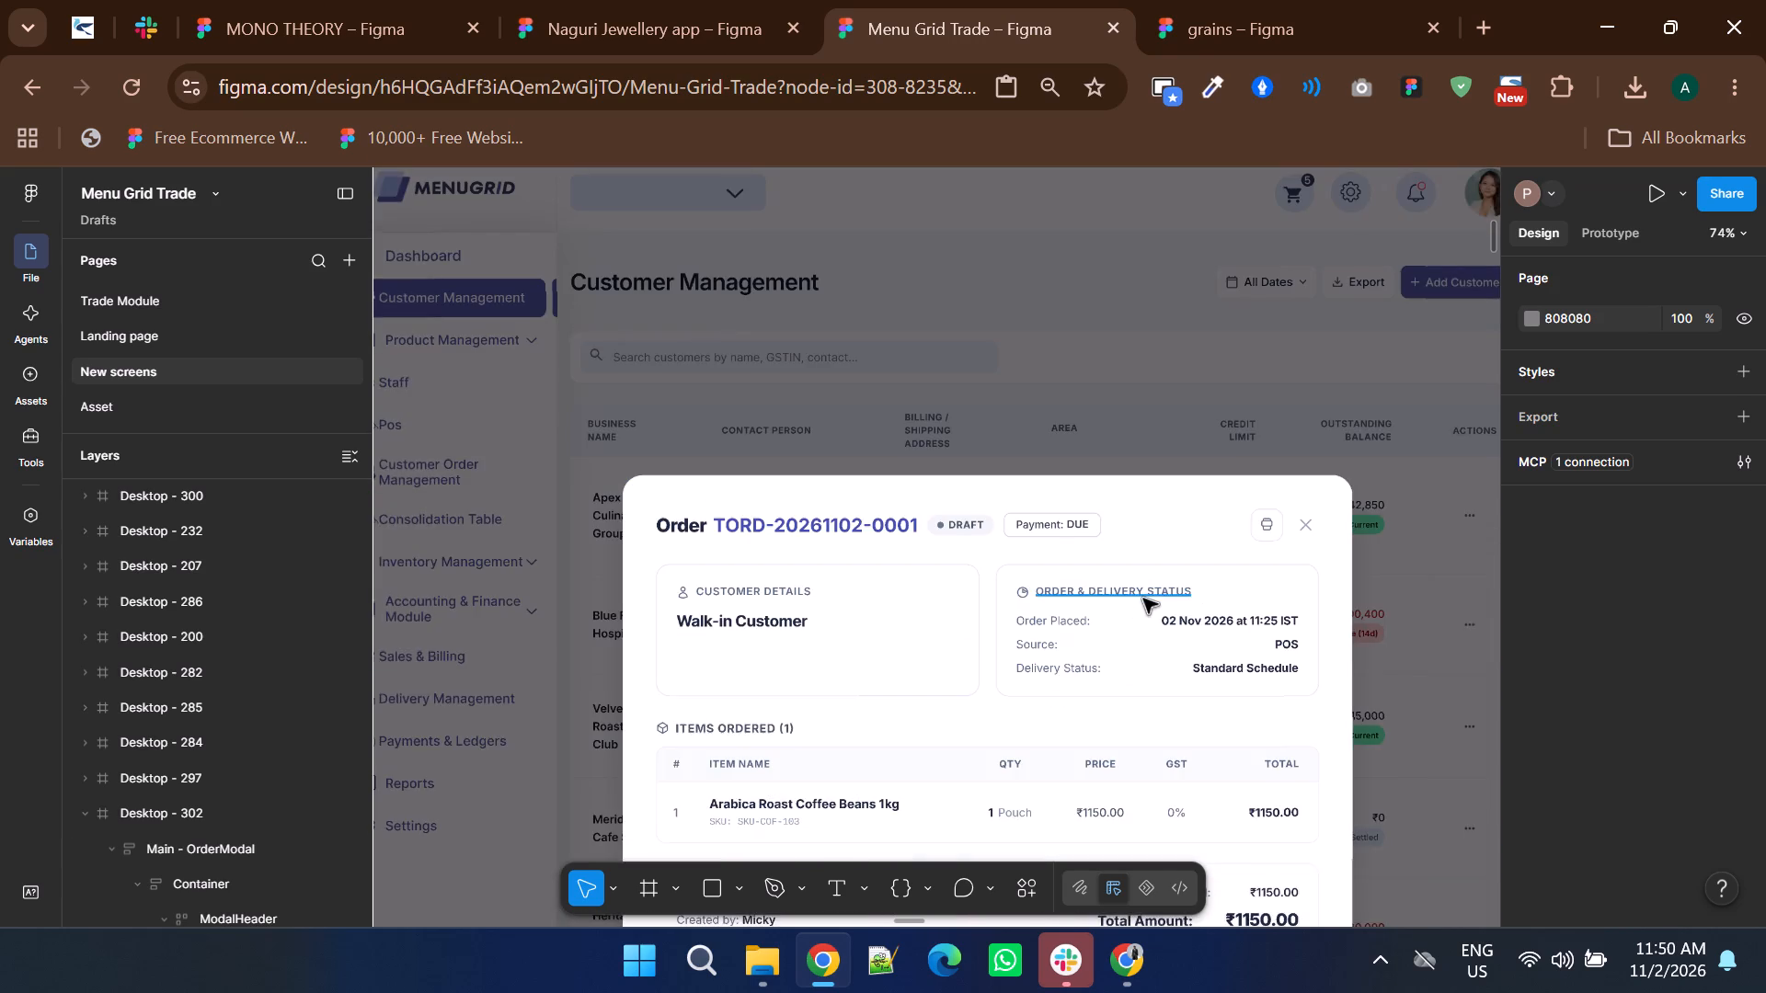
pyautogui.keyDown('ctrl'); pyautogui.scroll(-1, 1143, 599); pyautogui.keyUp('ctrl')
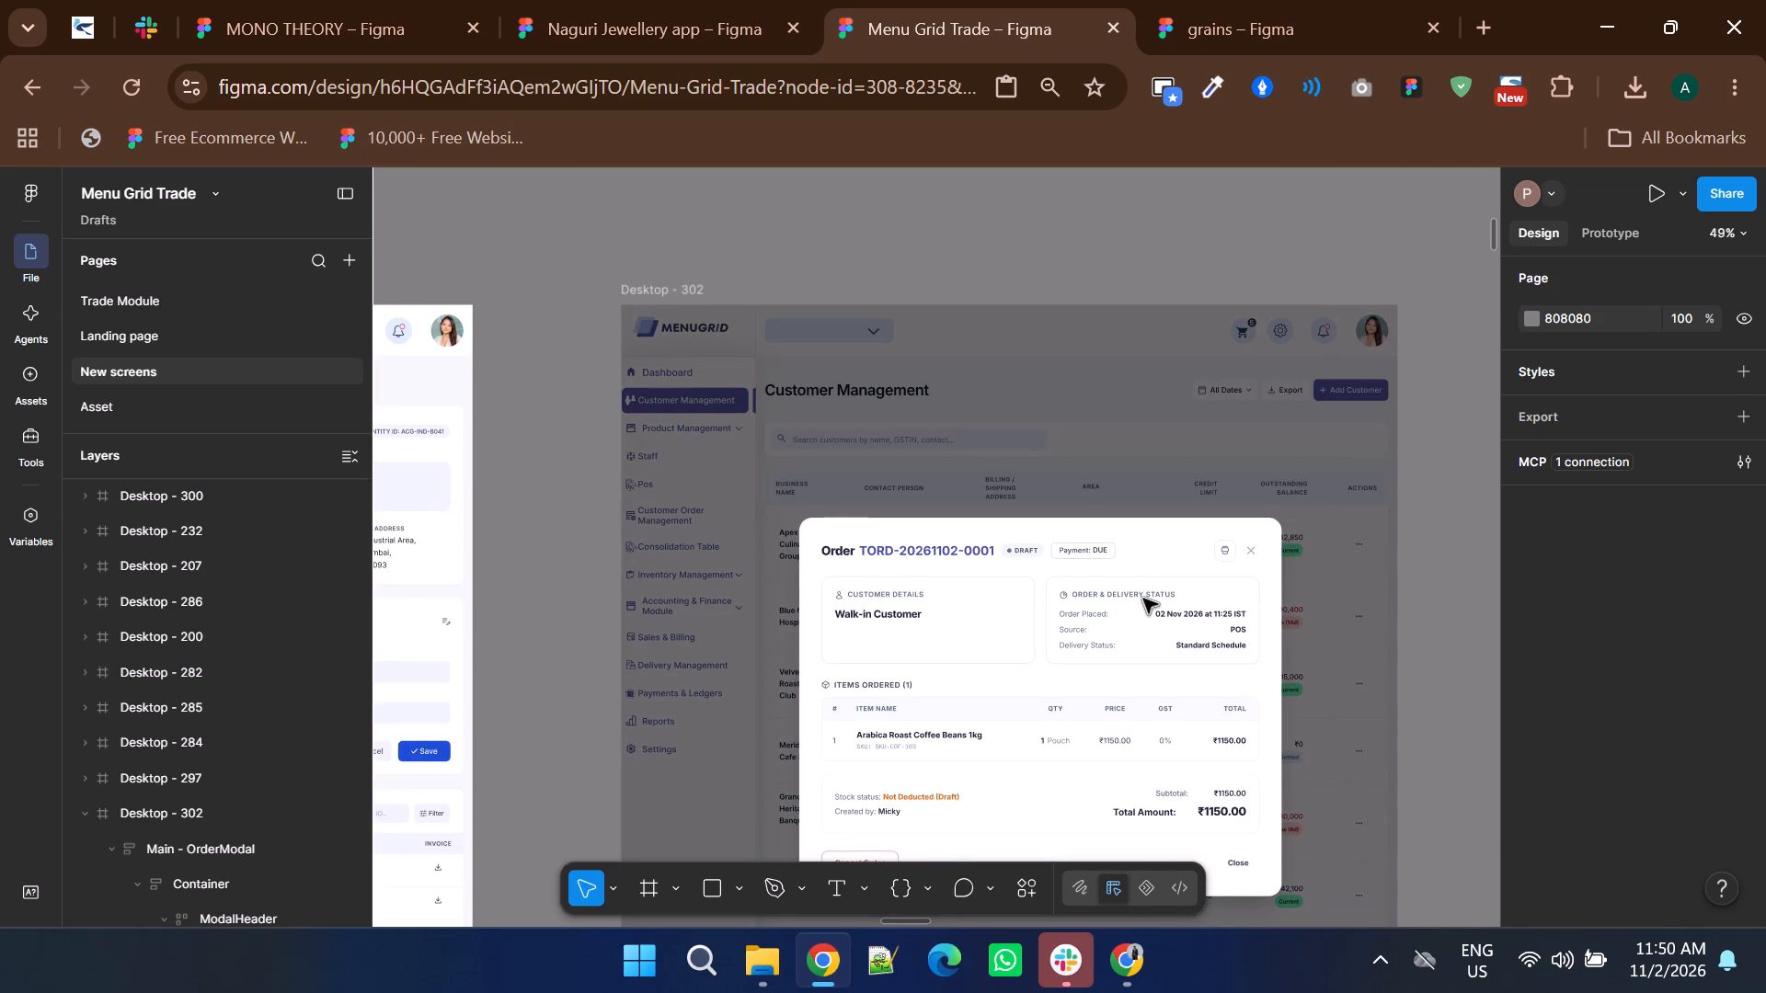
# Review the Customer row as a whole and look closely at the Customer Management list on Desktop - 283.
pyautogui.keyDown('shift'); pyautogui.scroll(-2, 1143, 599); pyautogui.keyUp('shift')
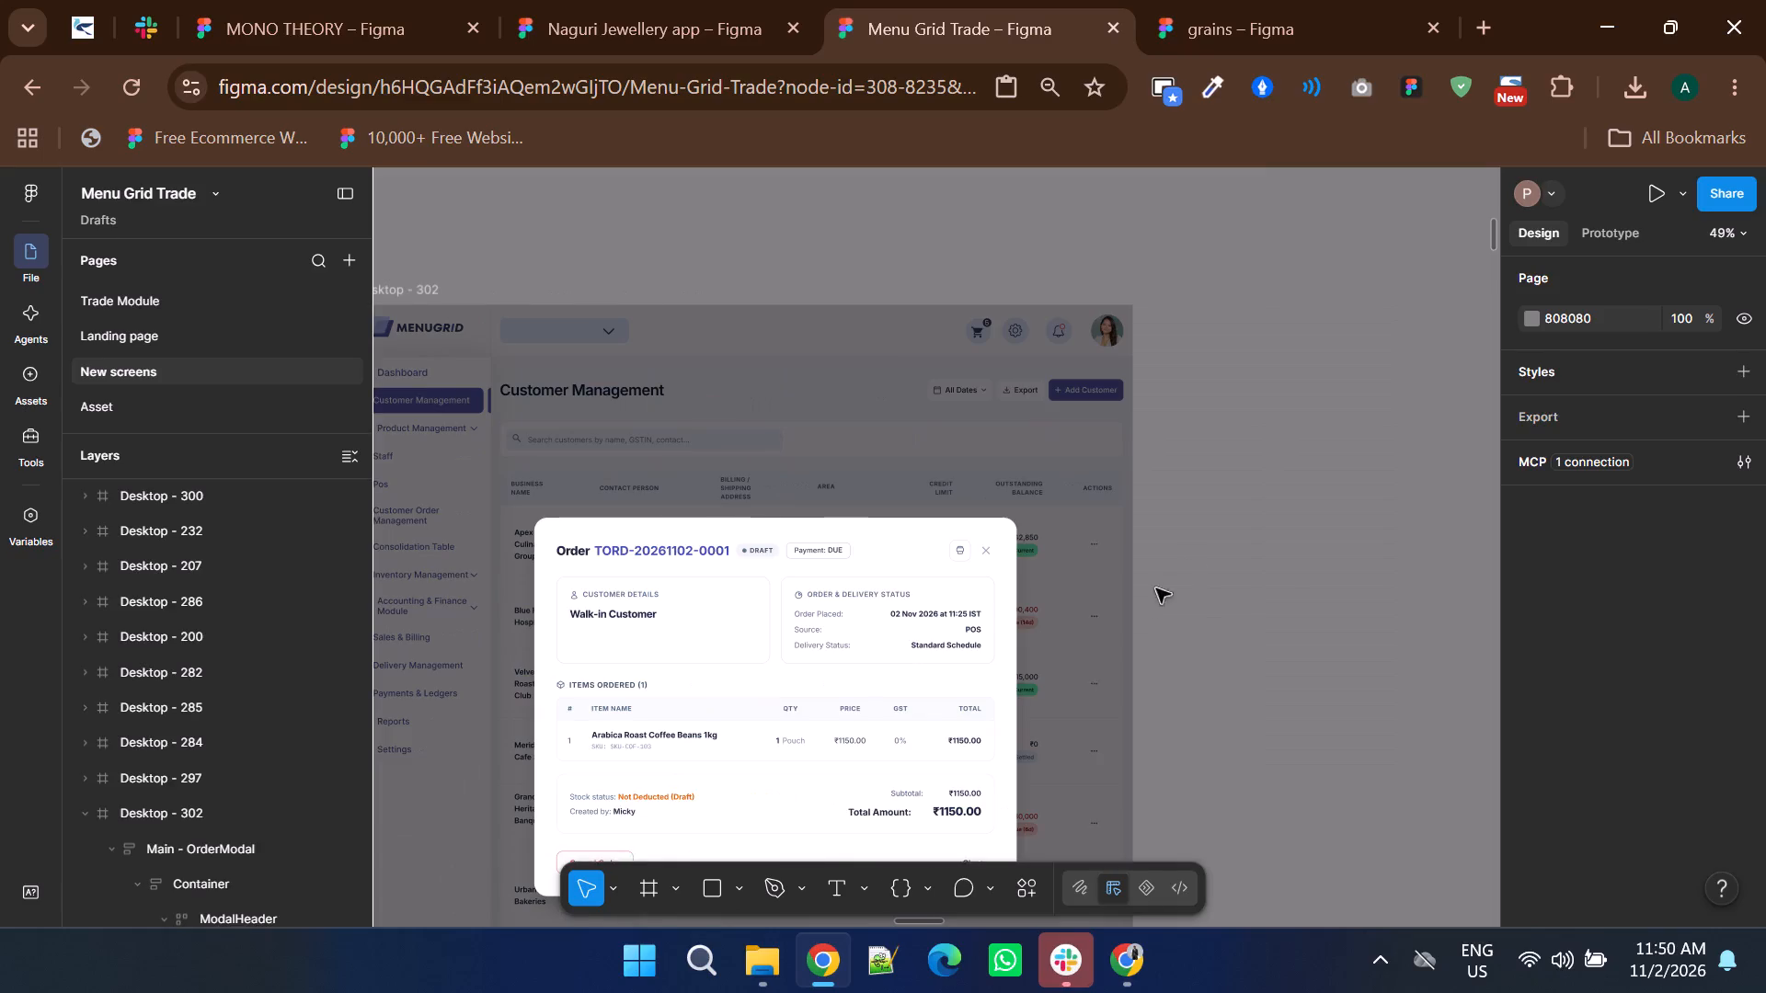
pyautogui.keyDown('ctrl'); pyautogui.scroll(-4, 1286, 560); pyautogui.keyUp('ctrl')
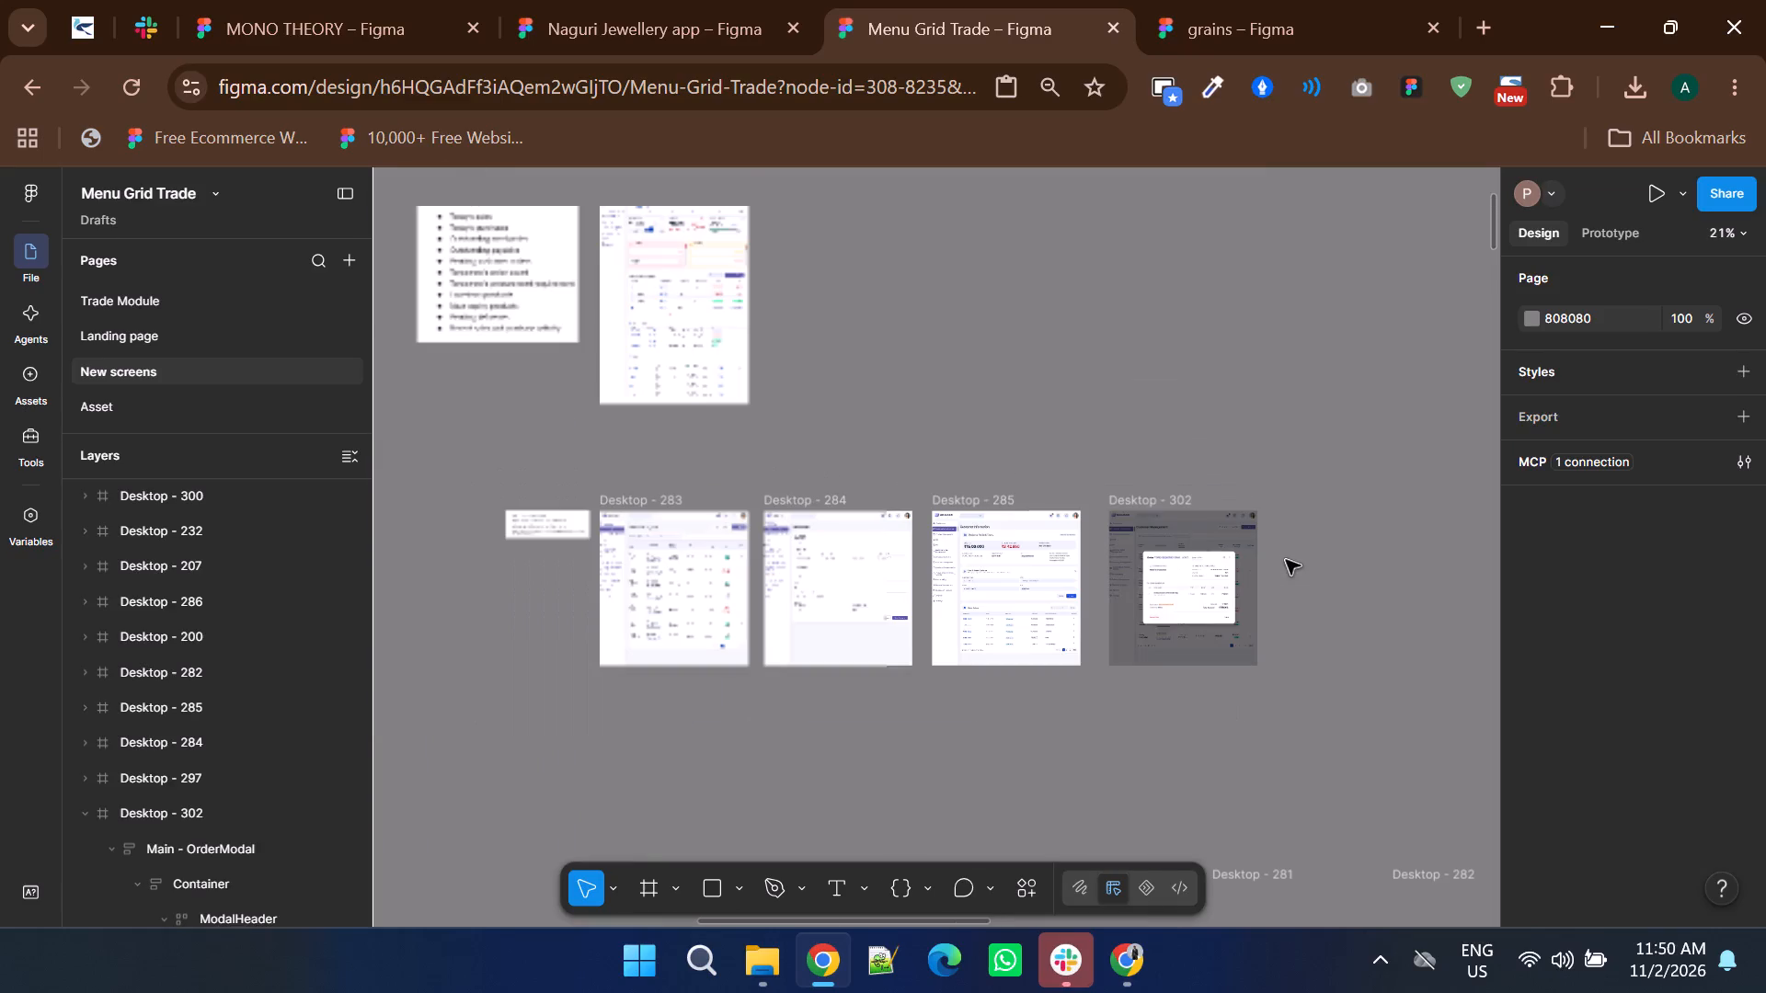
pyautogui.keyDown('ctrl'); pyautogui.scroll(4, 646, 618); pyautogui.keyUp('ctrl')
pyautogui.scroll(2, 722, 618)
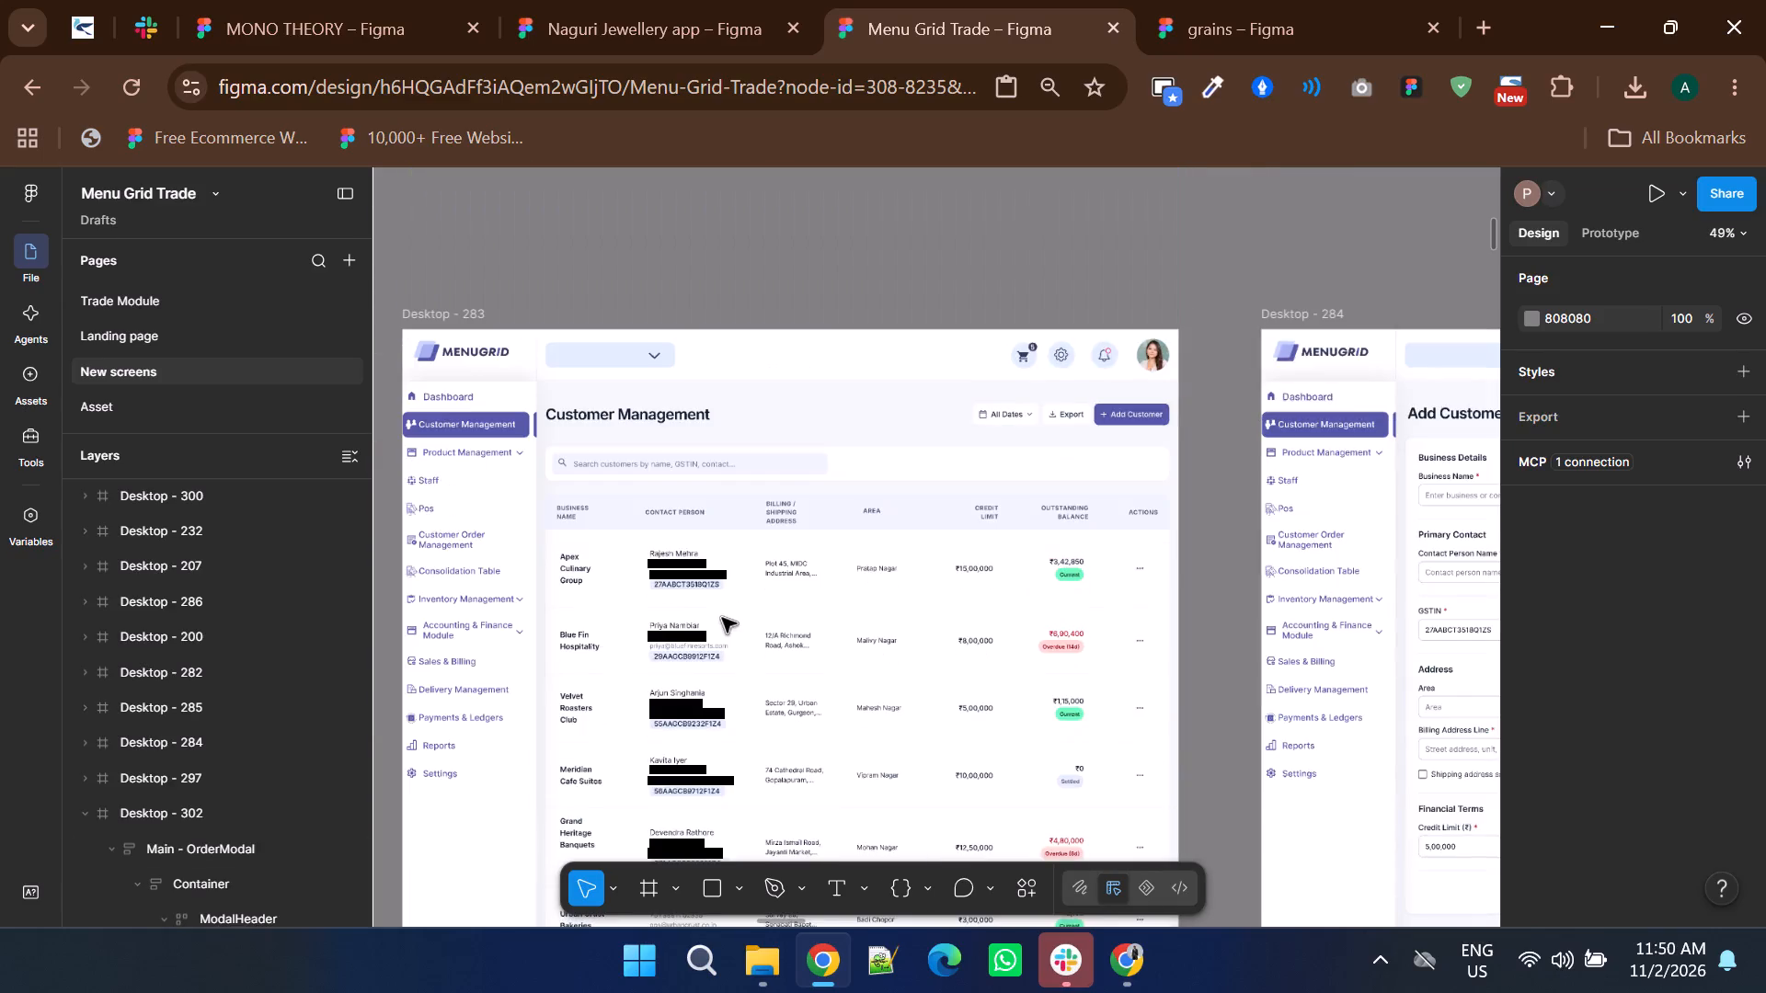
pyautogui.keyDown('ctrl'); pyautogui.scroll(-4, 722, 618); pyautogui.keyUp('ctrl')
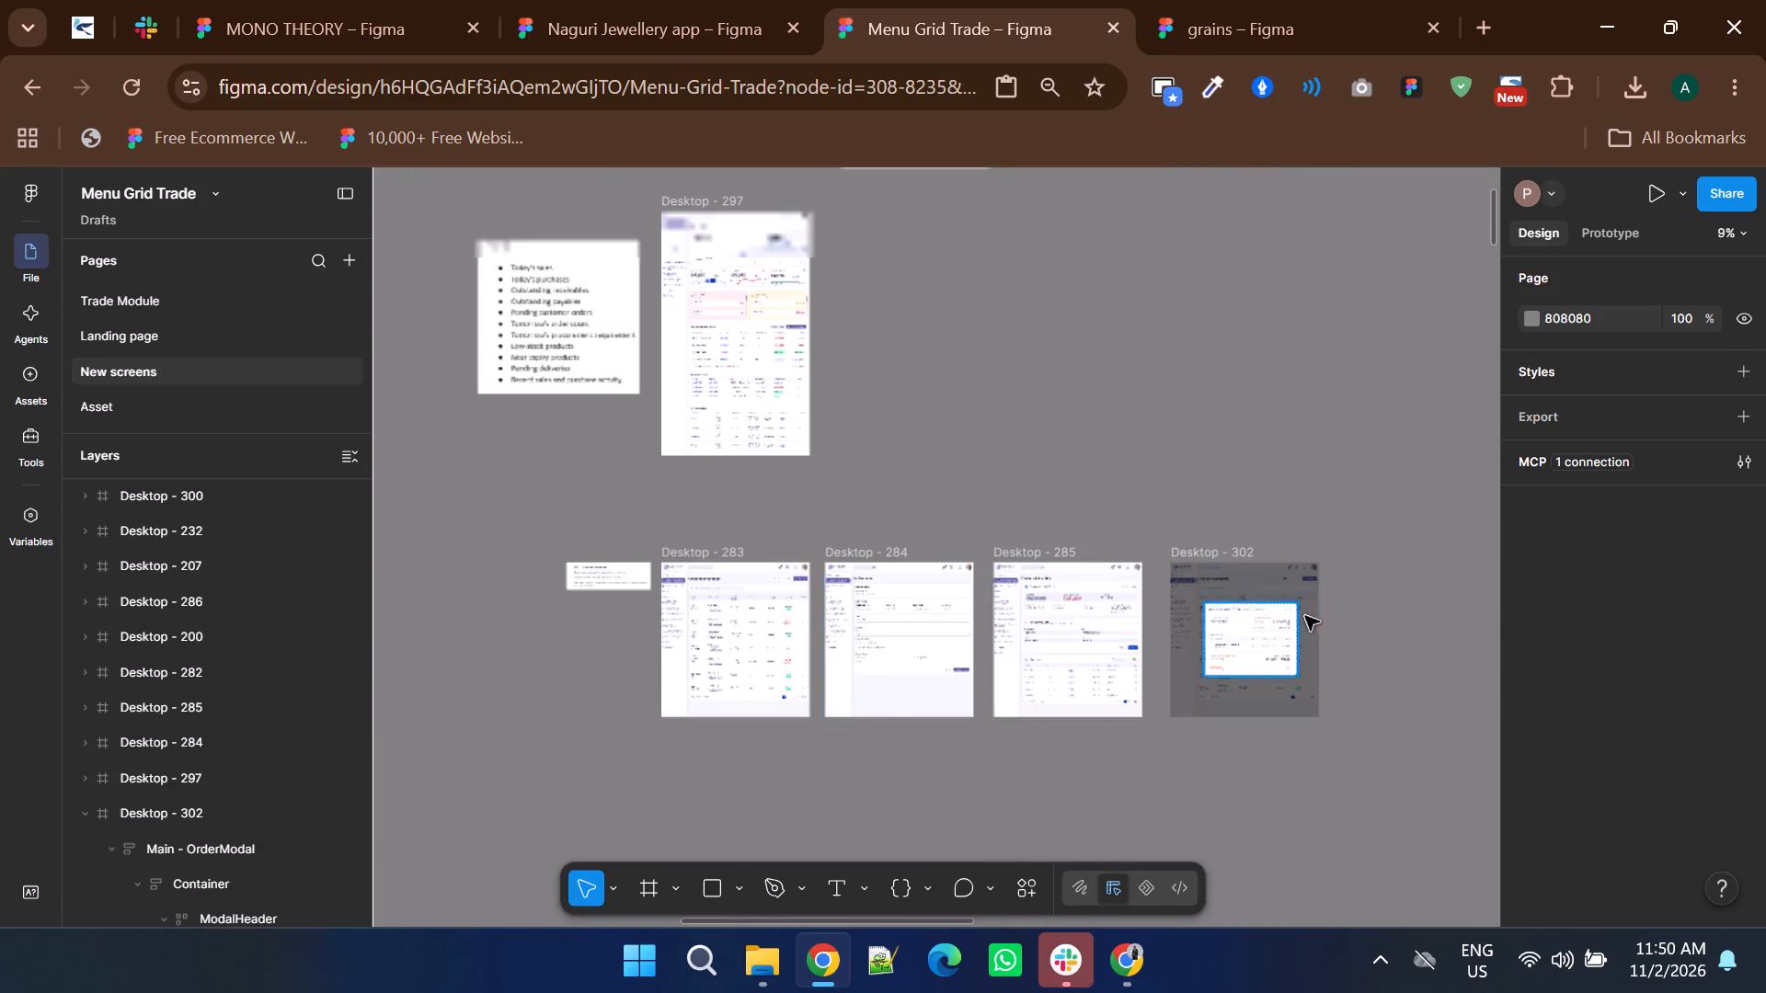
# Examine the lower part of the Desktop - 302 order modal: the item pricing, subtotal and total, stock status and Cancel Order button.
pyautogui.keyDown('ctrl'); pyautogui.scroll(4, 1306, 616); pyautogui.keyUp('ctrl')
pyautogui.scroll(-1, 1306, 616)
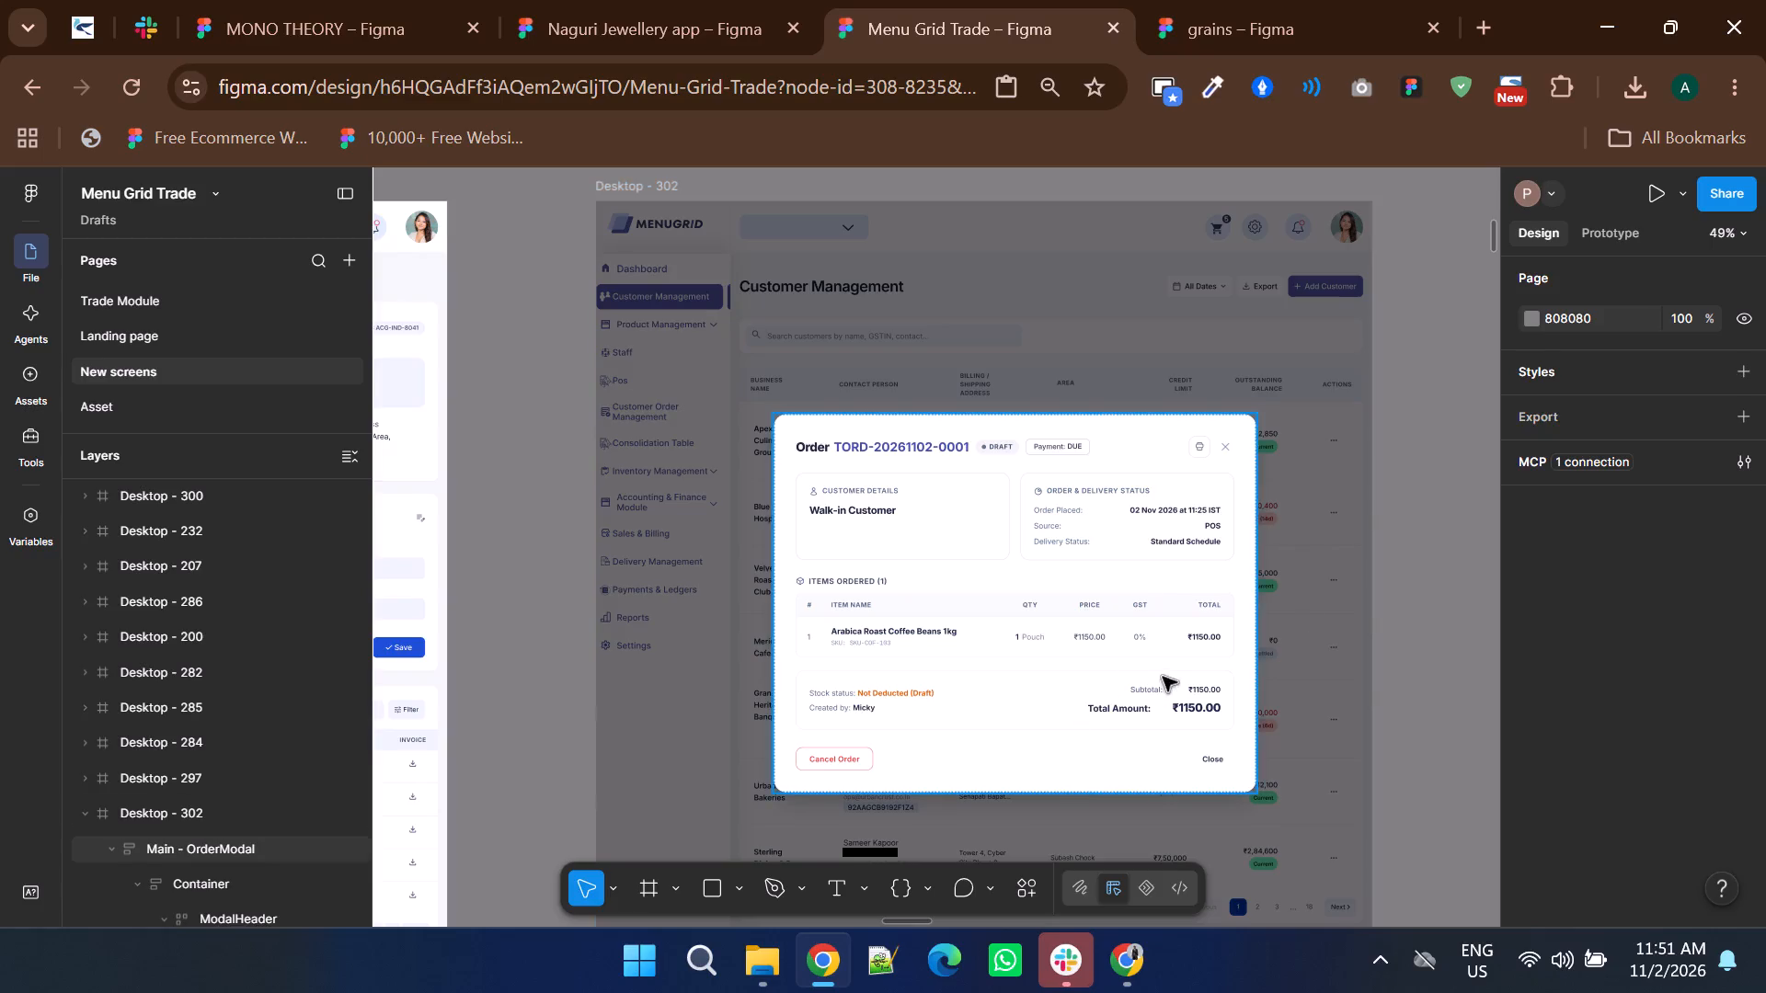
pyautogui.keyDown('ctrl'); pyautogui.scroll(4, 1174, 690); pyautogui.keyUp('ctrl')
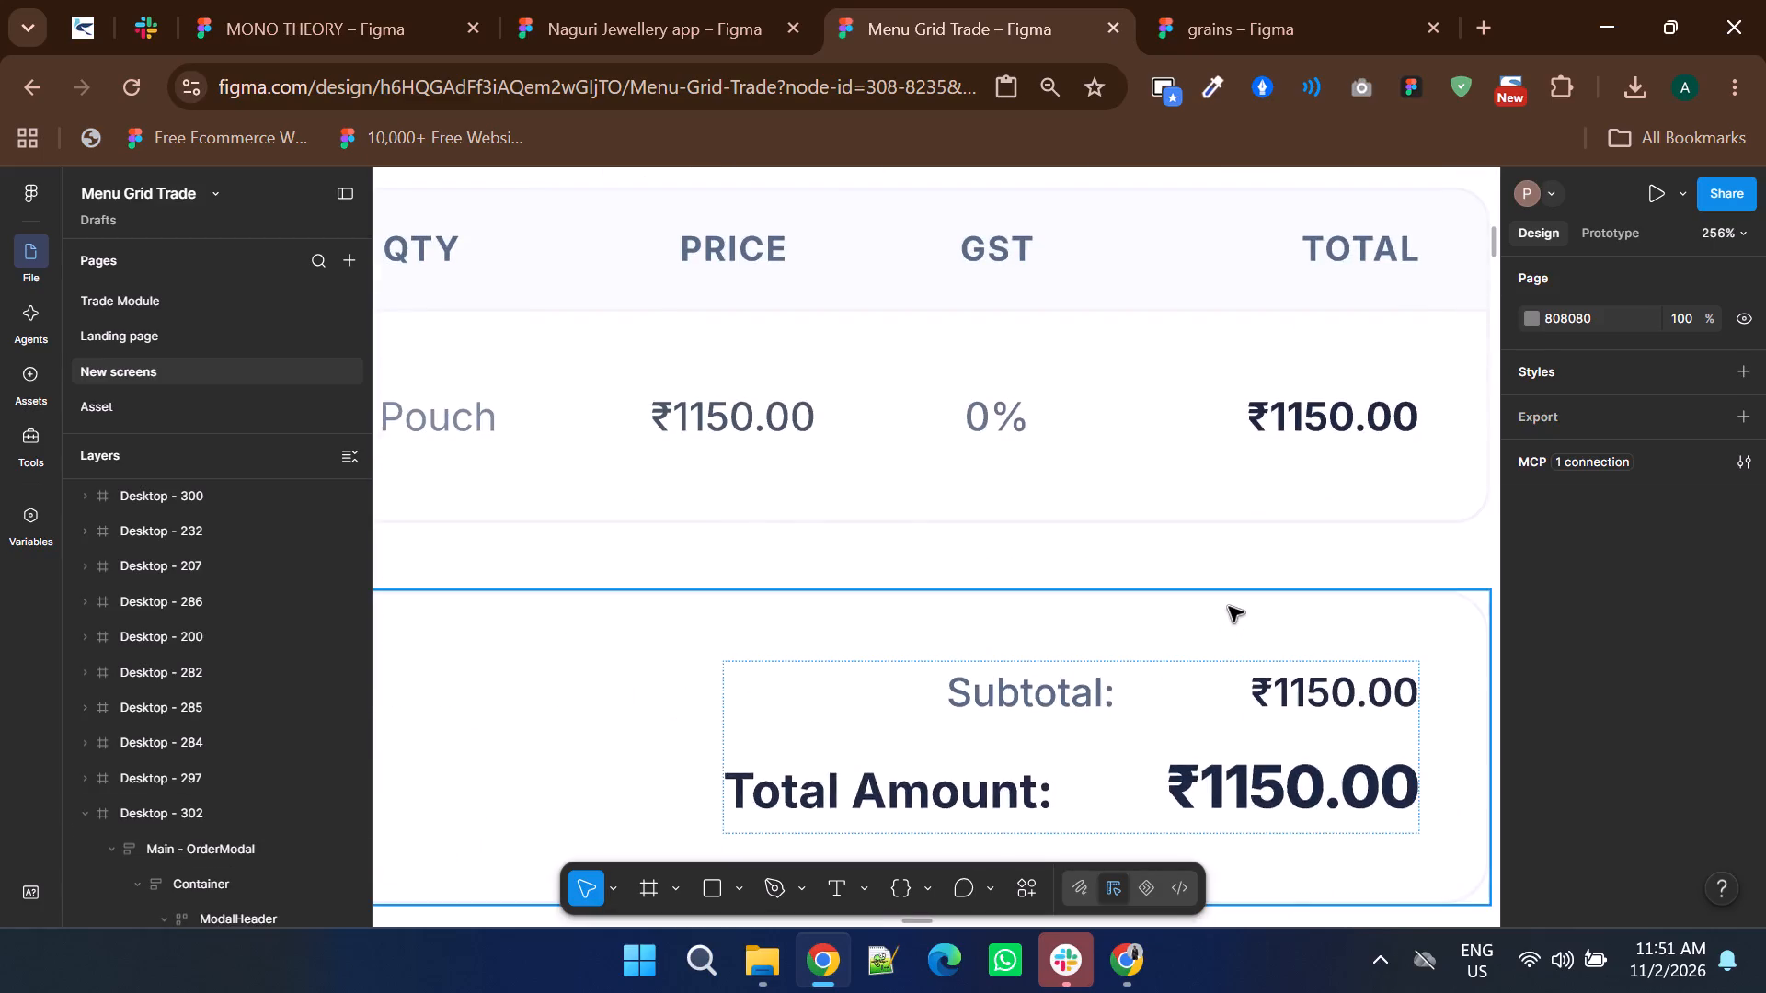
pyautogui.keyDown('ctrl'); pyautogui.scroll(-4, 1229, 607); pyautogui.keyUp('ctrl')
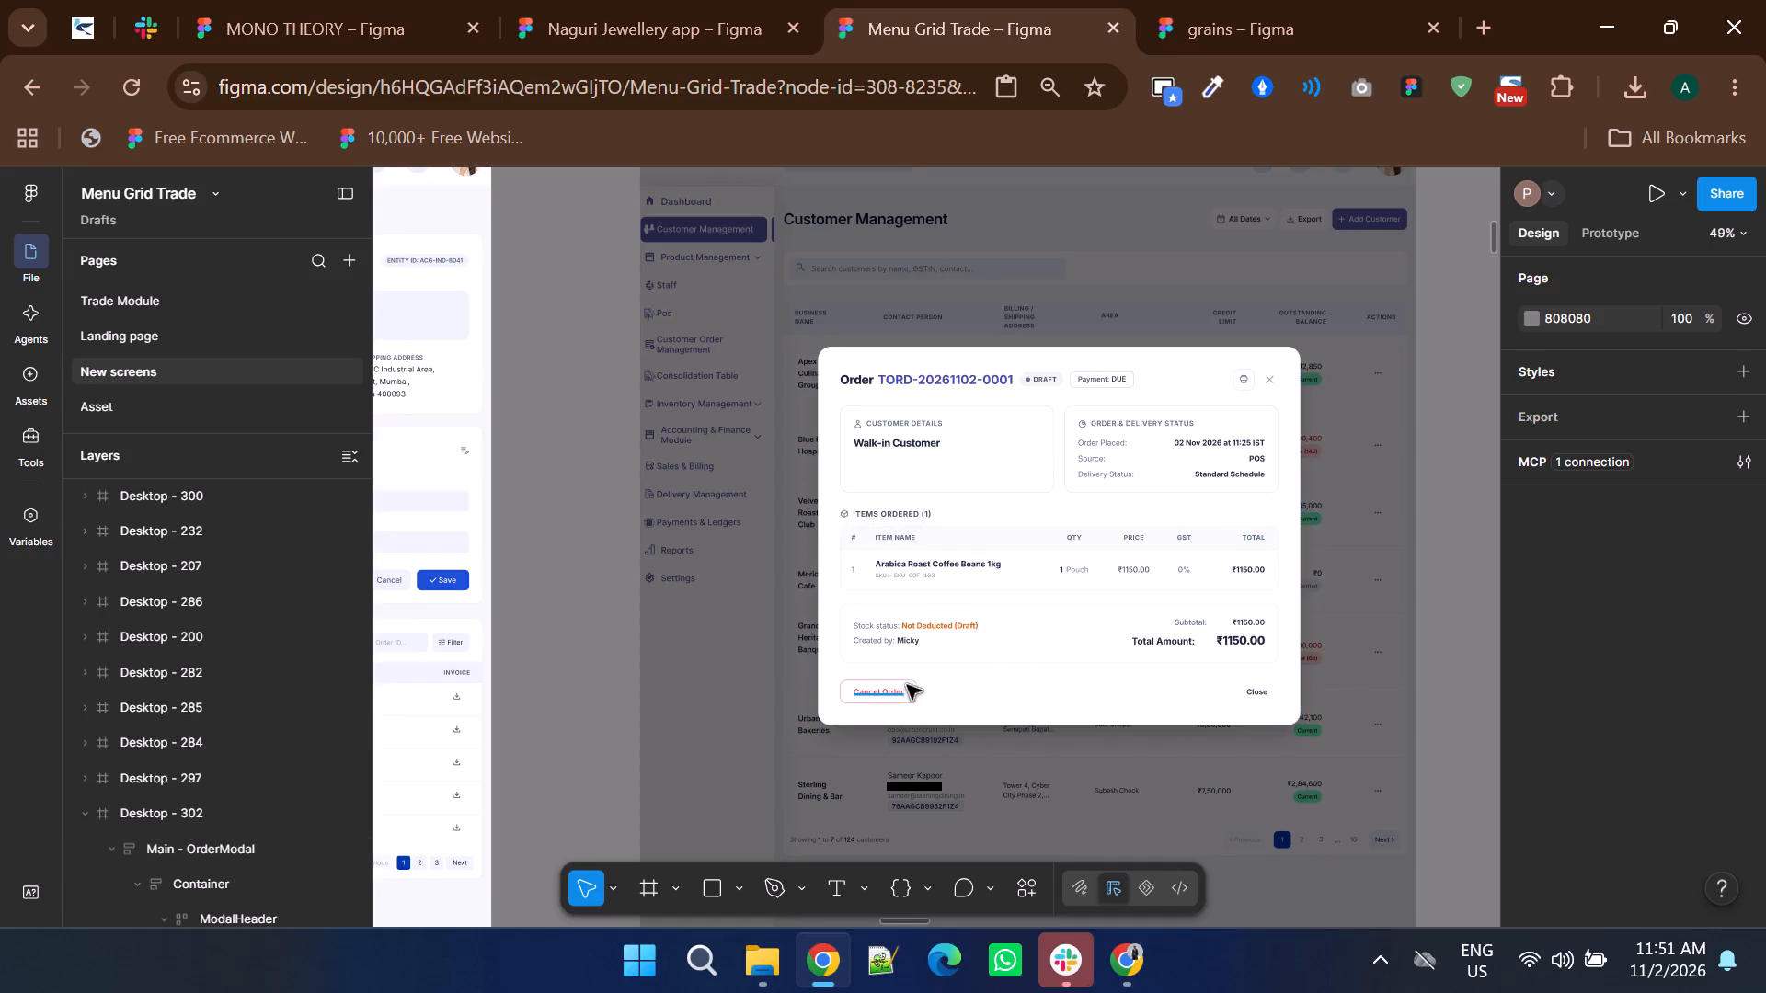
pyautogui.keyDown('ctrl'); pyautogui.scroll(3, 907, 685); pyautogui.keyUp('ctrl')
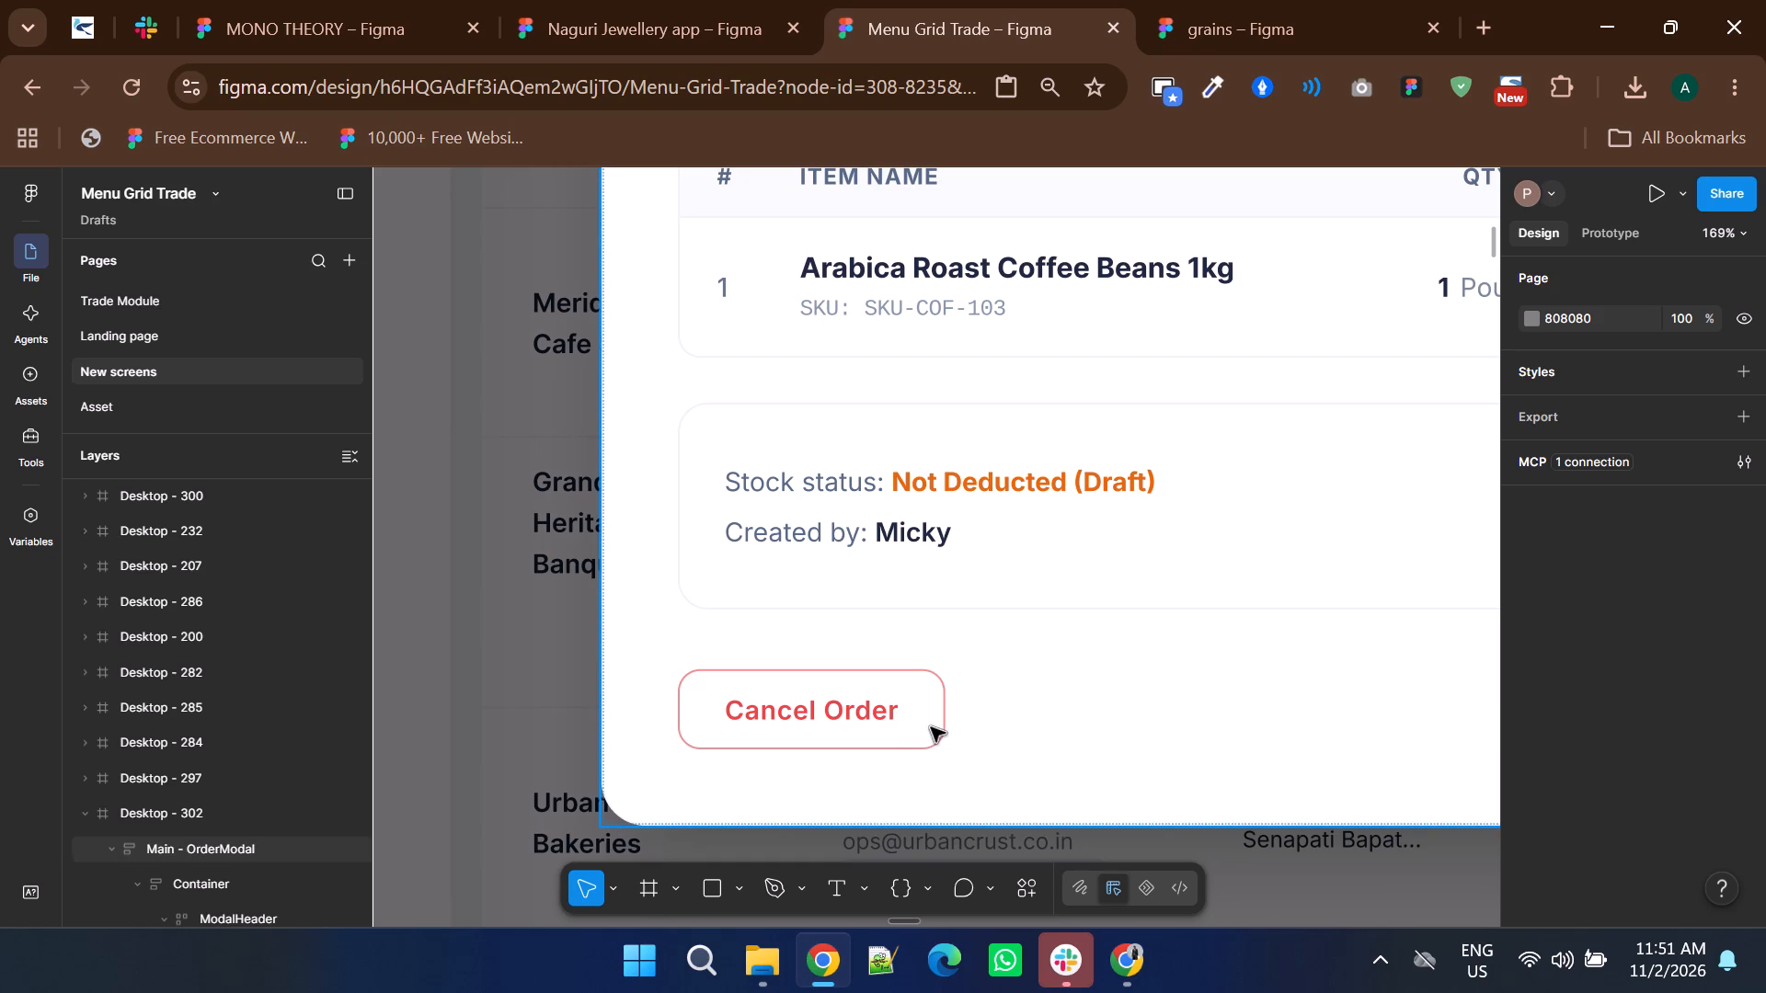
pyautogui.keyDown('ctrl'); pyautogui.scroll(-5, 931, 727); pyautogui.keyUp('ctrl')
pyautogui.click(1177, 660)
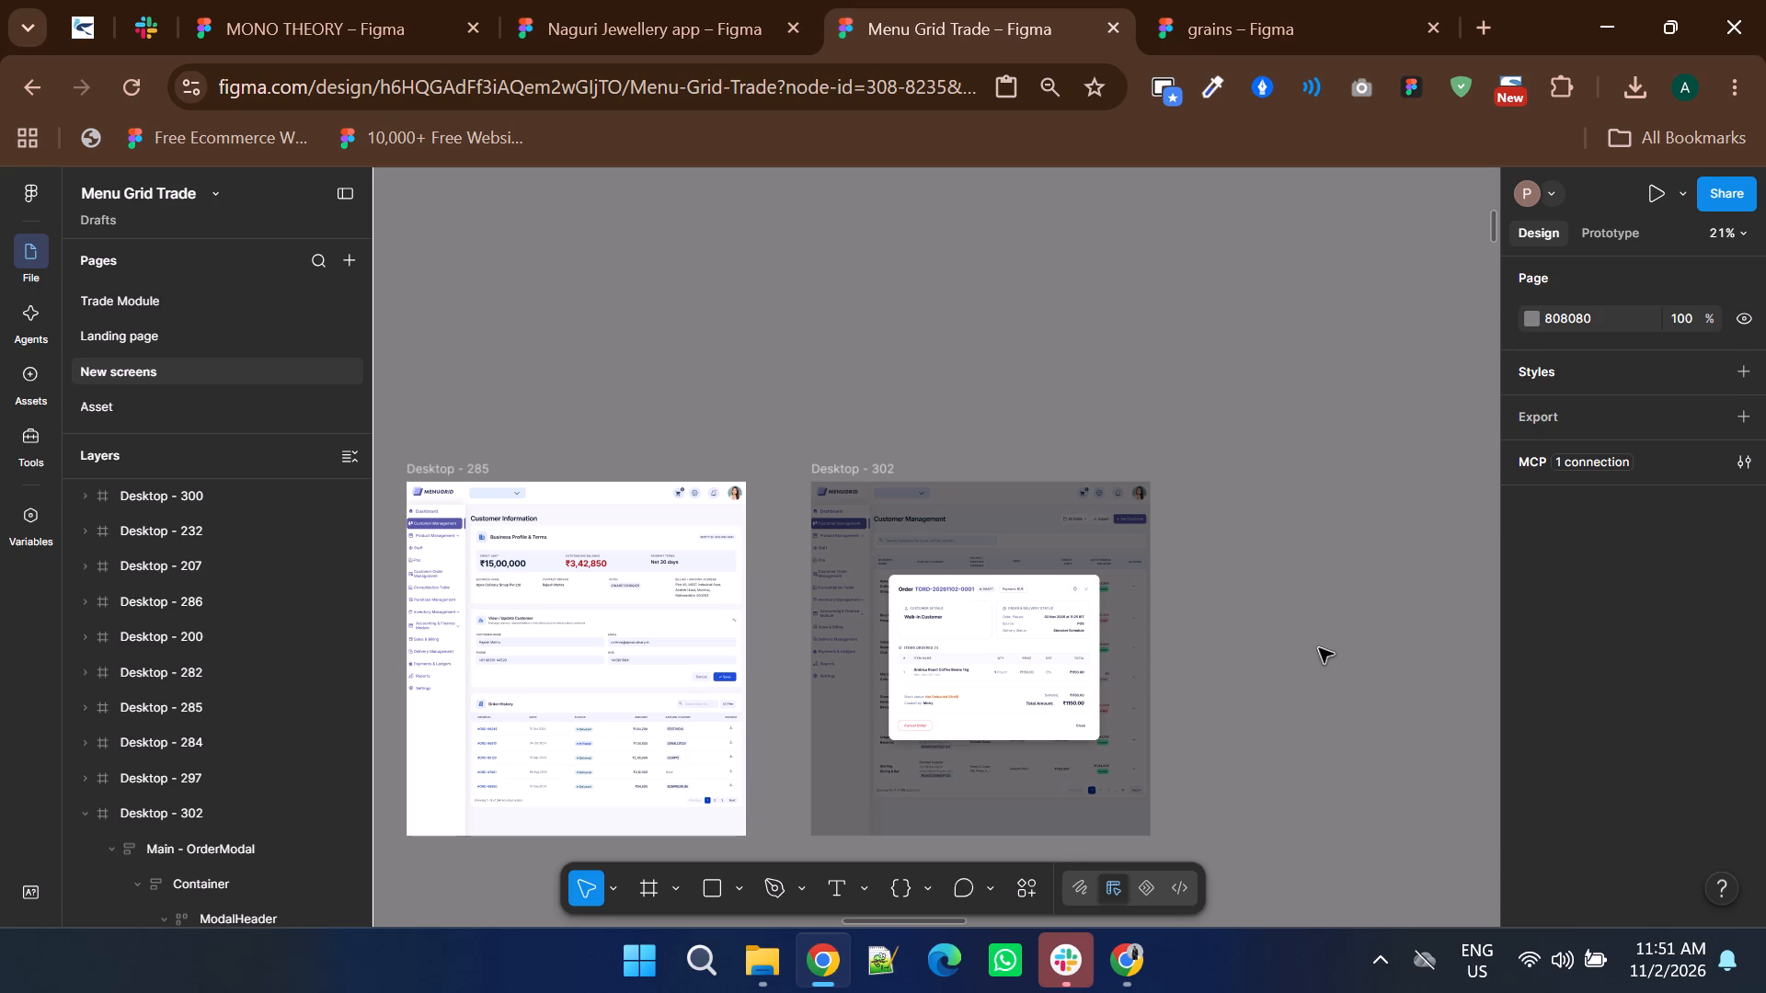
pyautogui.keyDown('ctrl'); pyautogui.scroll(-1, 1196, 550); pyautogui.keyUp('ctrl')
pyautogui.keyDown('shift'); pyautogui.scroll(-1, 1196, 550); pyautogui.keyUp('shift')
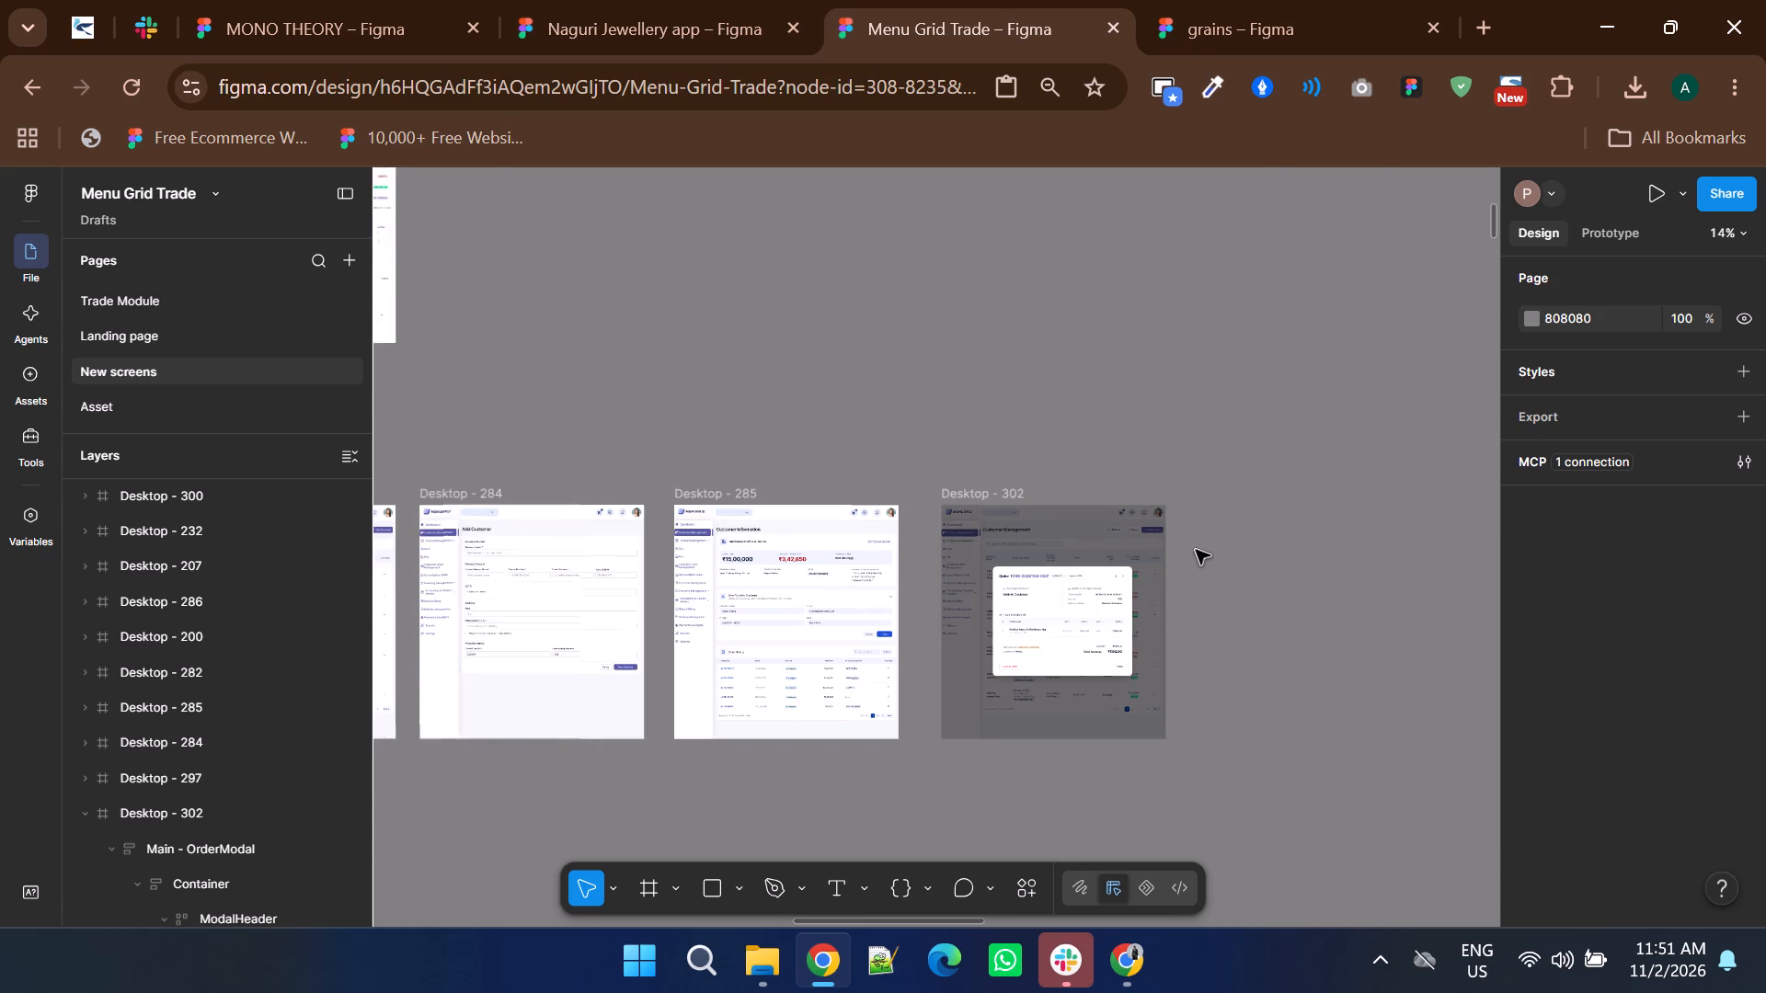